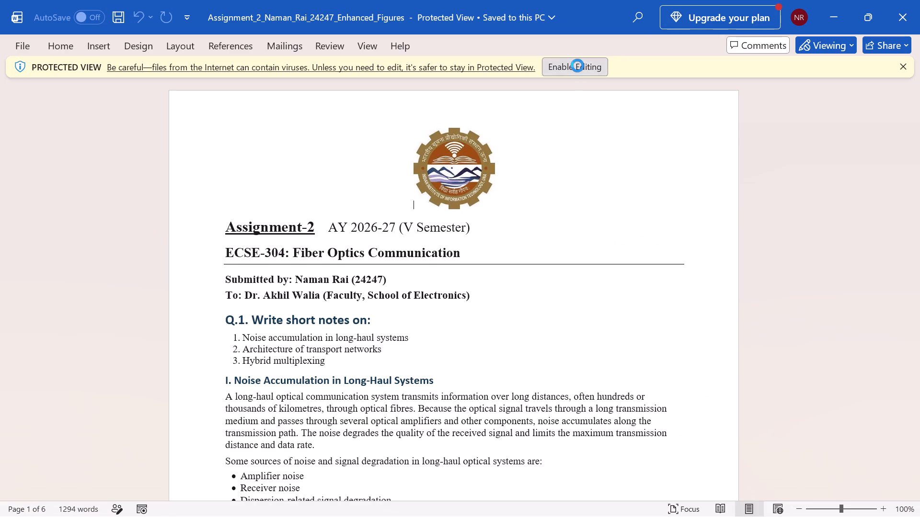
Delete the logo, assignment title, course, submitted-by and addressee lines above the Q.1 heading on the first page.
scroll(403, 349, down, 6)
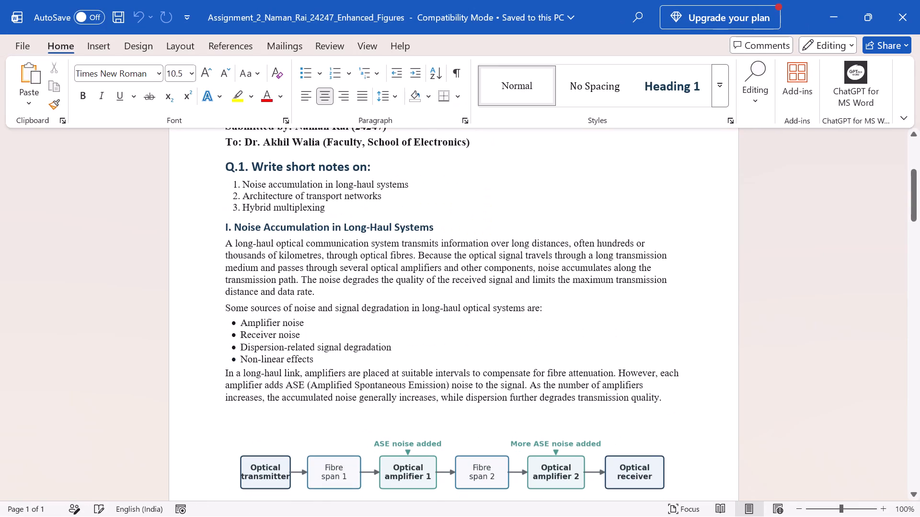
scroll(403, 349, up, 3)
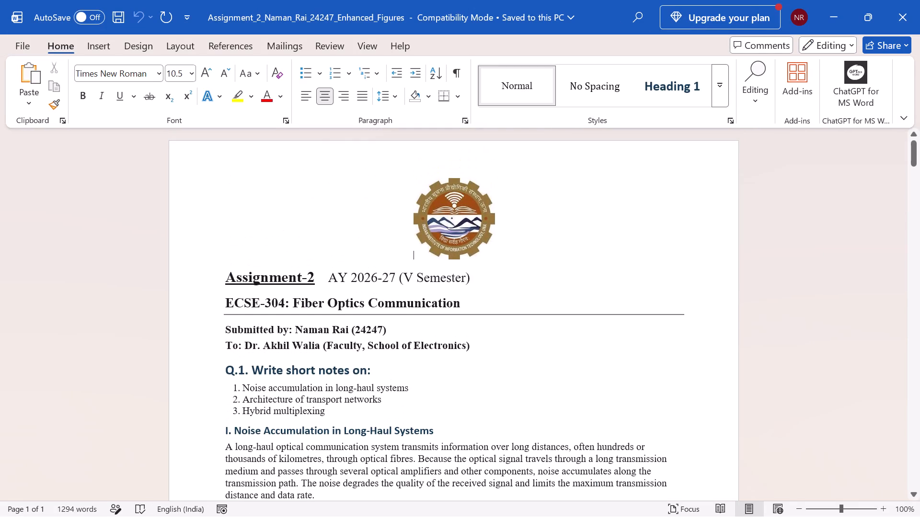
drag(475, 345, 359, 171)
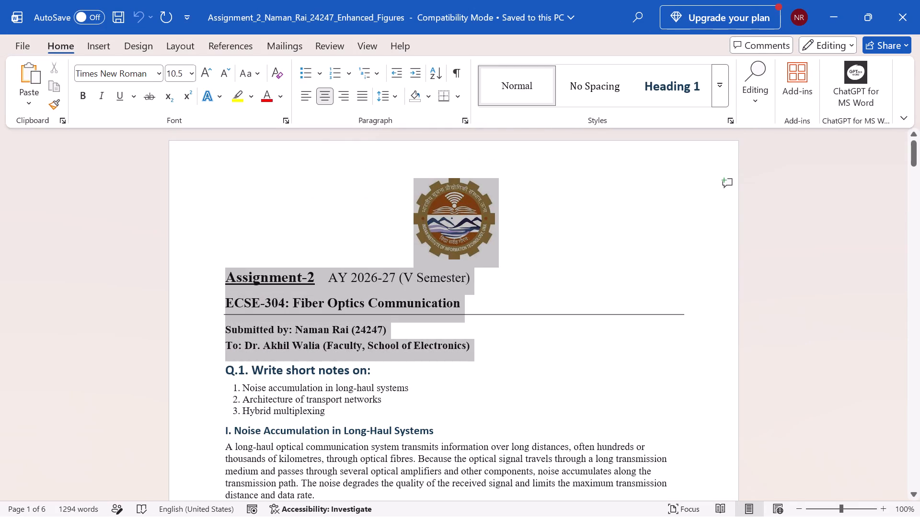
drag(359, 171, 359, 170)
key(BackSpace)
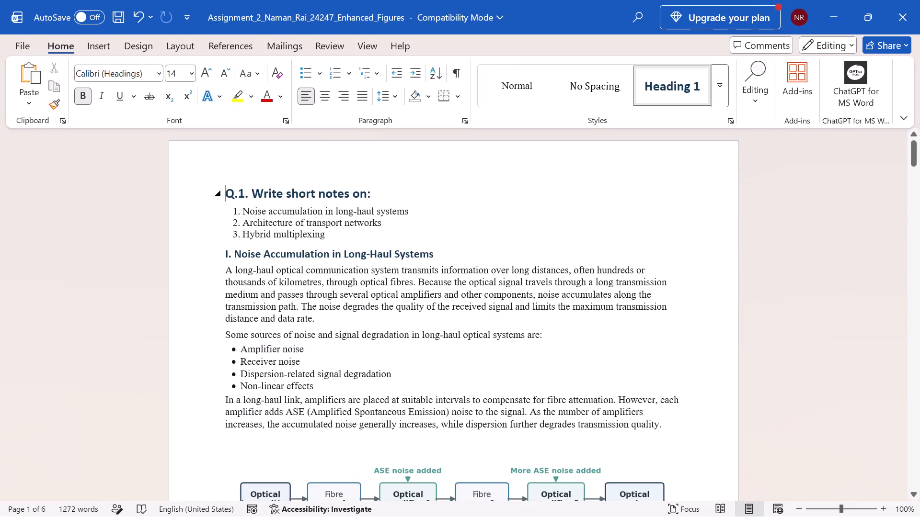
key(BackSpace)
key(BackSpace)
Apply the plain black text effect to the "Q.1. Write short notes on:" heading.
drag(226, 193, 372, 198)
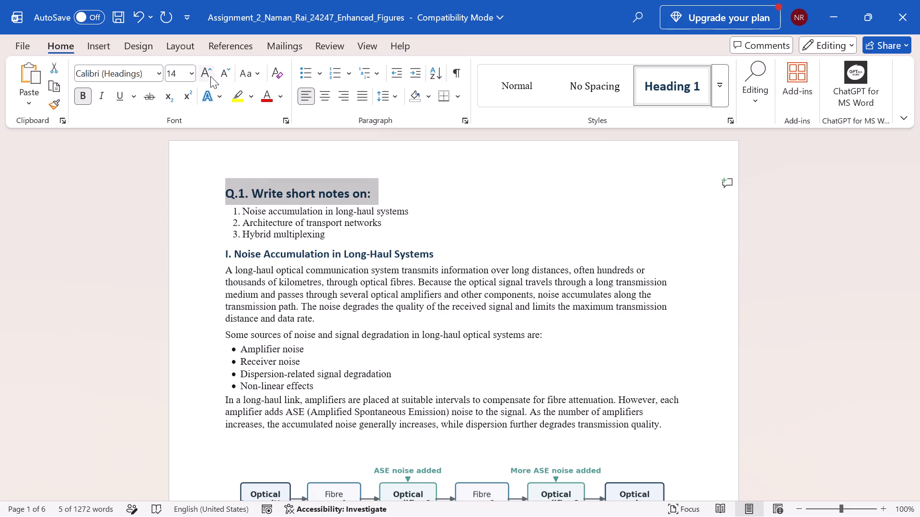
click(221, 101)
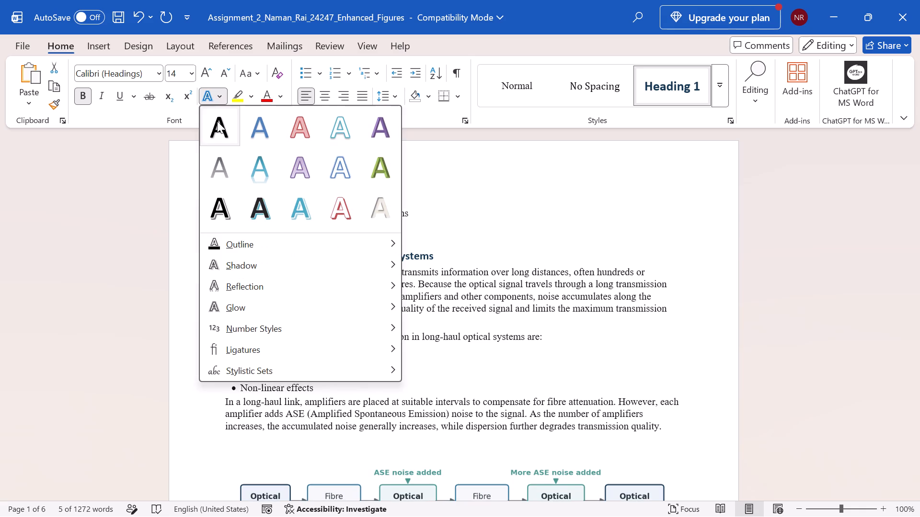
click(218, 123)
click(75, 217)
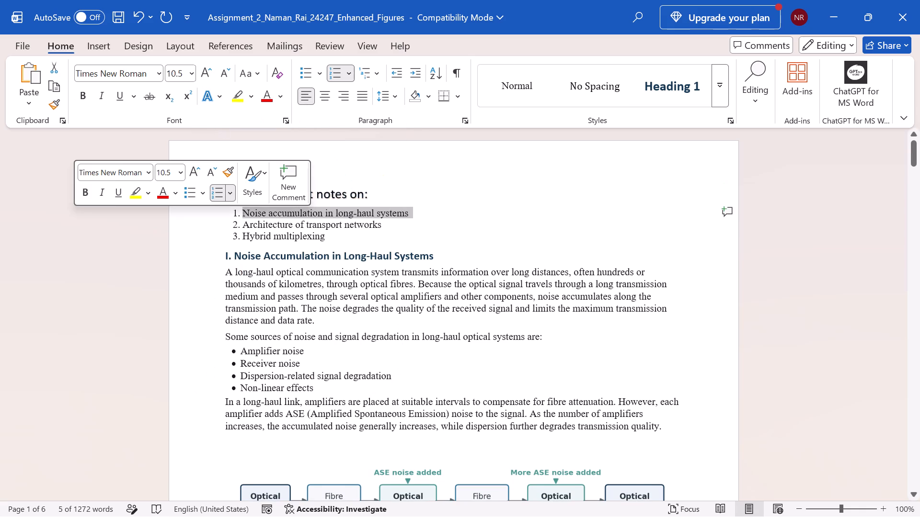
click(113, 298)
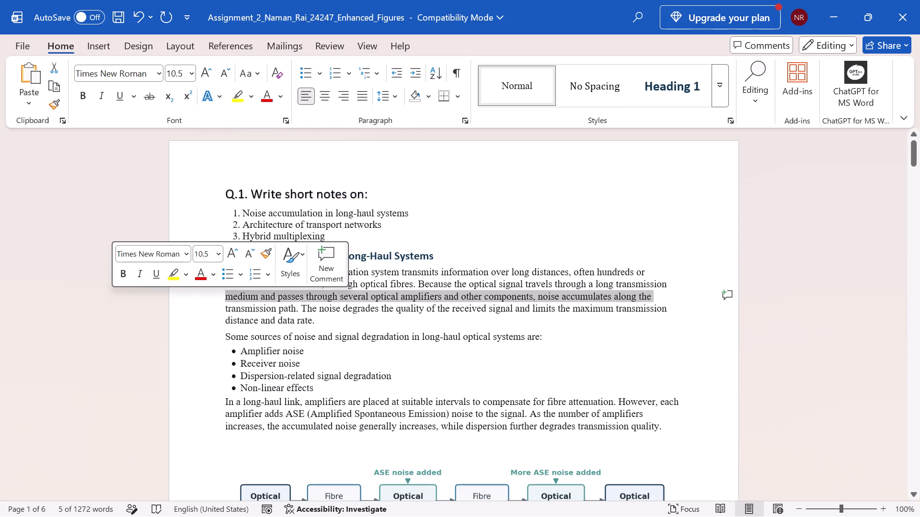
Set the font colour of the "I. Noise Accumulation in Long-Haul Systems" heading to black.
click(404, 364)
triple_click(326, 255)
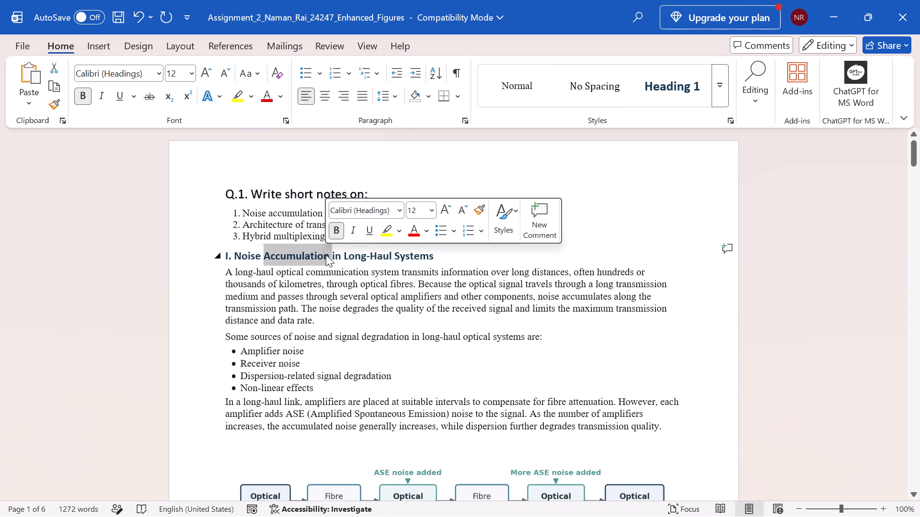
click(283, 98)
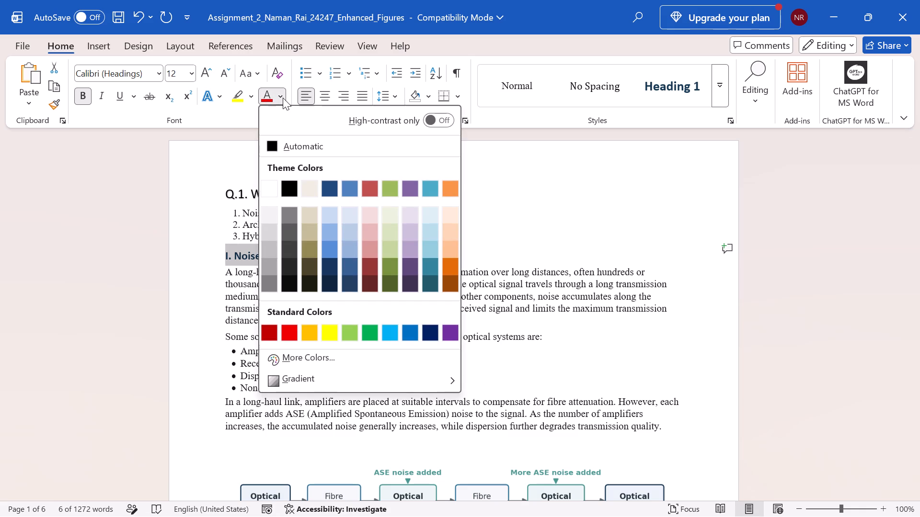
click(286, 185)
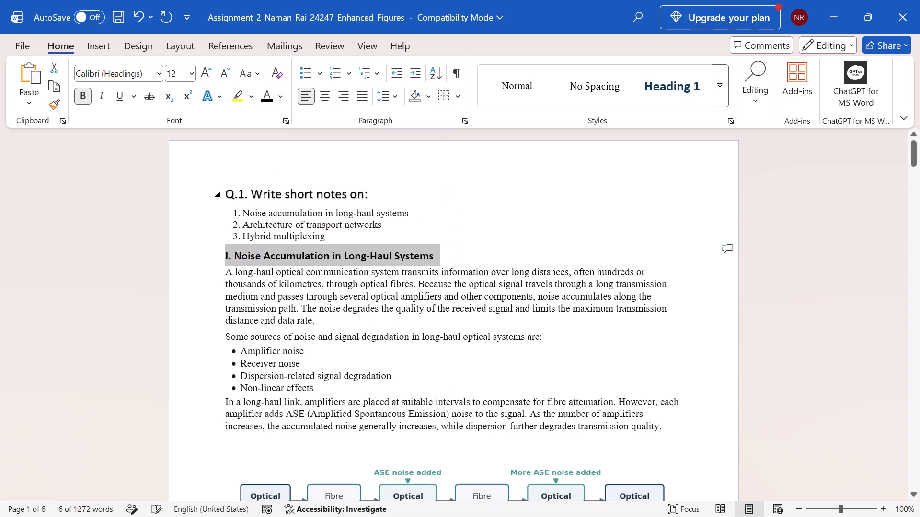
Apply the black font colour to the whole "Q.1. Write short notes on:" heading.
drag(227, 193, 313, 188)
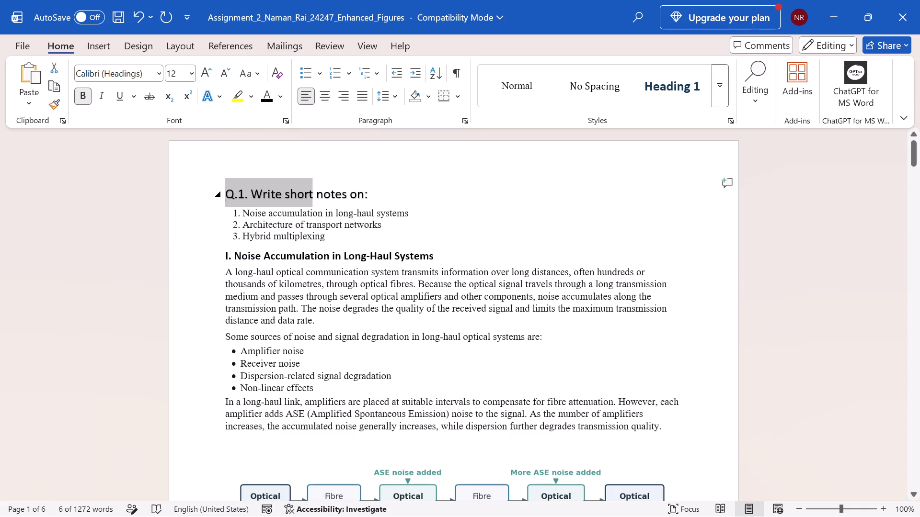
drag(313, 188, 367, 188)
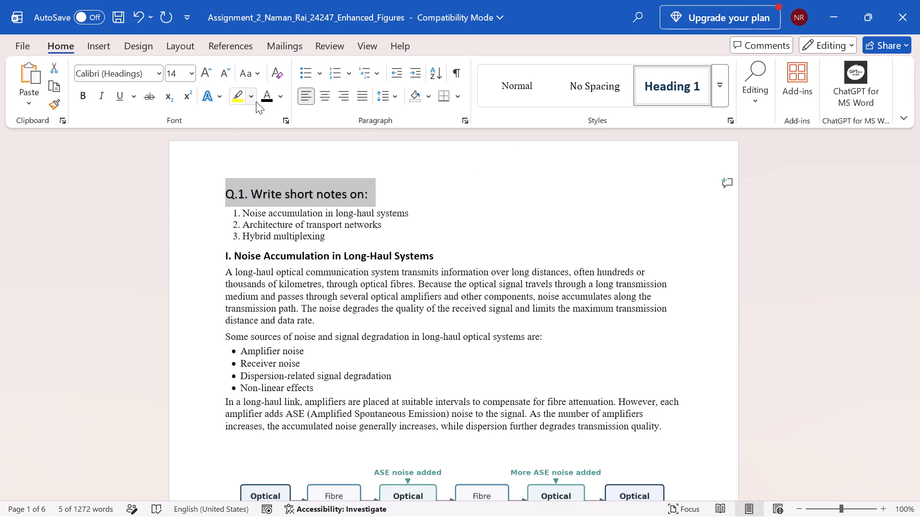
click(264, 99)
Apply the plain black text effect to the word "Accumulation" in the "I. Noise Accumulation in Long-Haul Systems" heading.
click(272, 245)
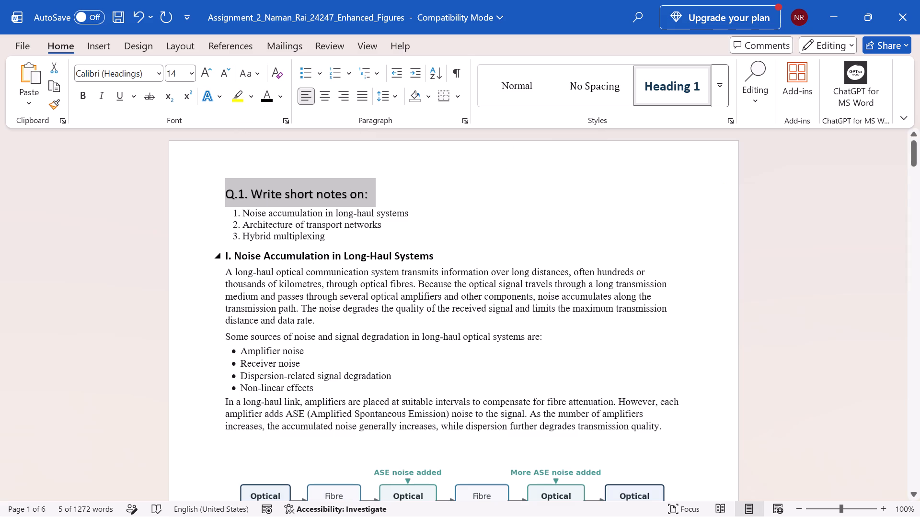
click(219, 97)
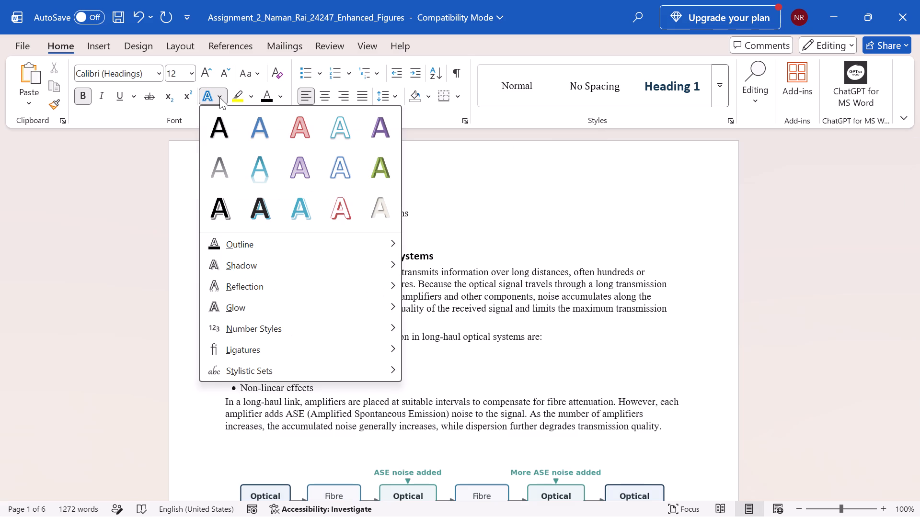
scroll(283, 245, down, 1)
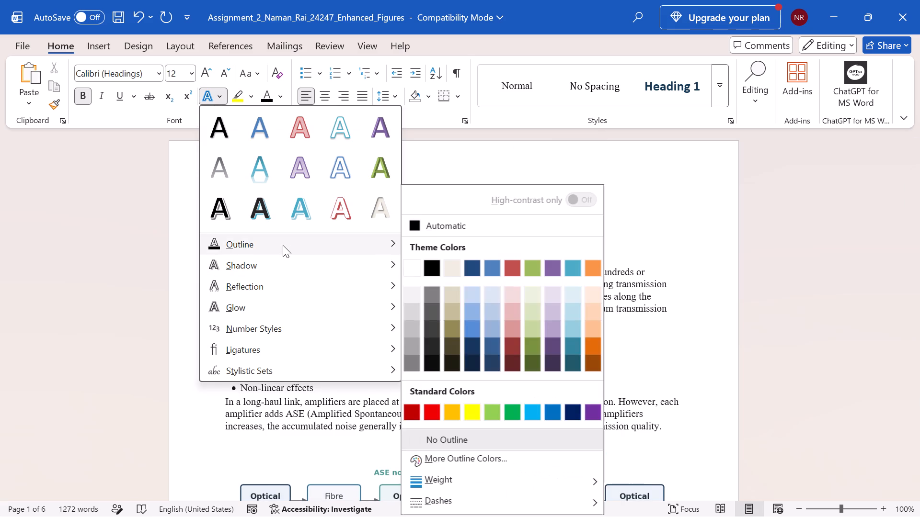
scroll(283, 245, down, 1)
click(219, 135)
click(125, 240)
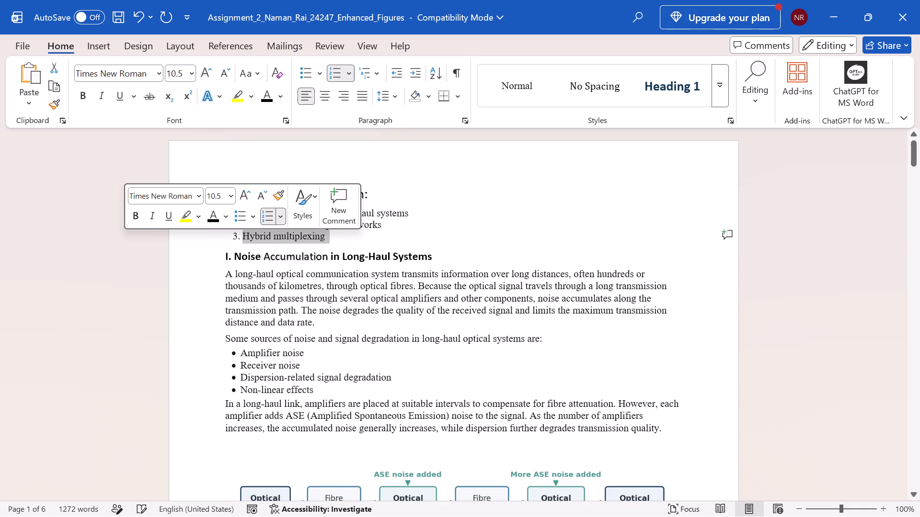
click(106, 314)
click(507, 344)
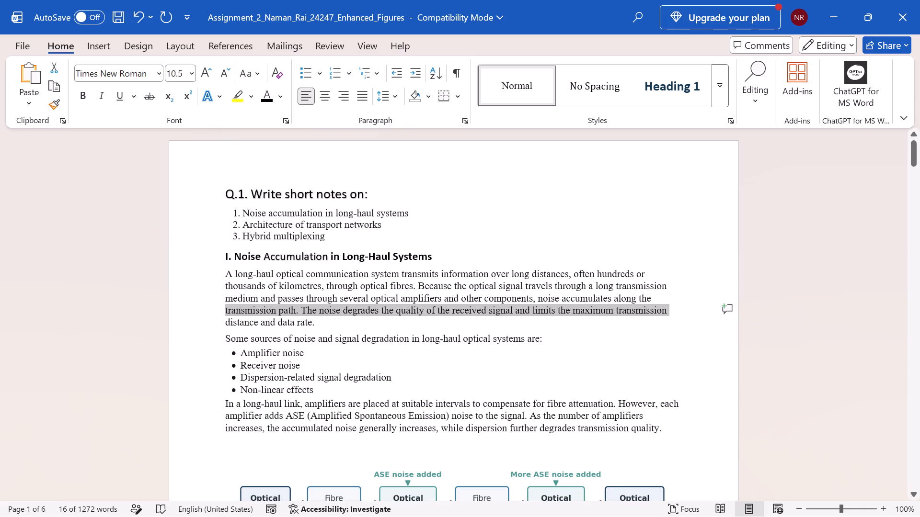
Examine Figure 1, the OSNR section and the overall page layout with the document zoomed out to 50%.
scroll(507, 344, down, 1)
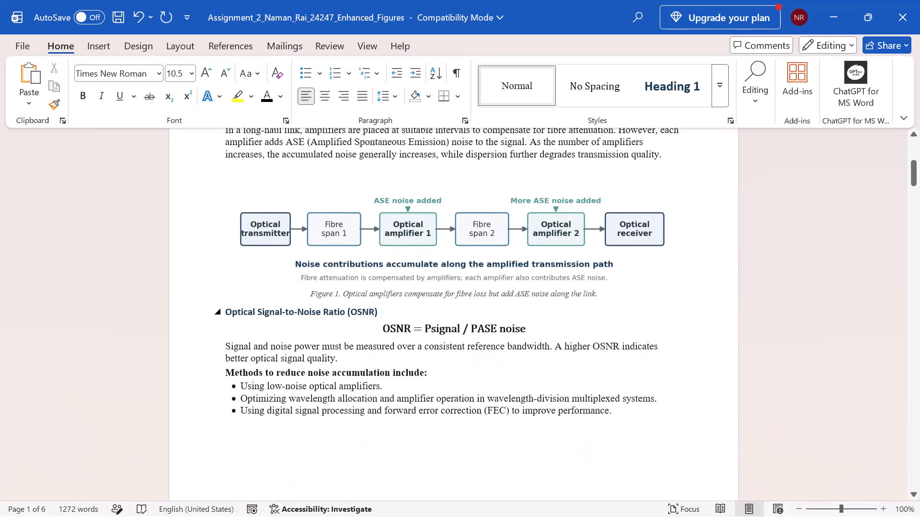
click(434, 260)
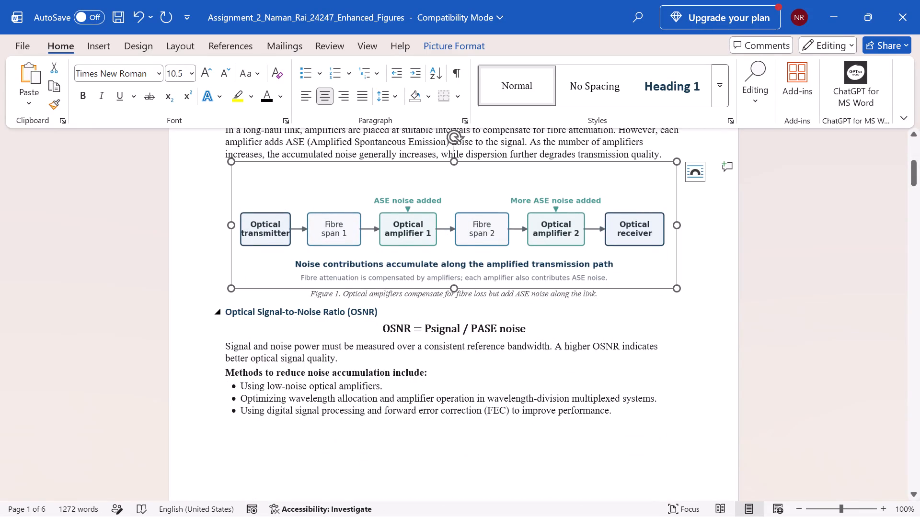
click(404, 298)
click(358, 310)
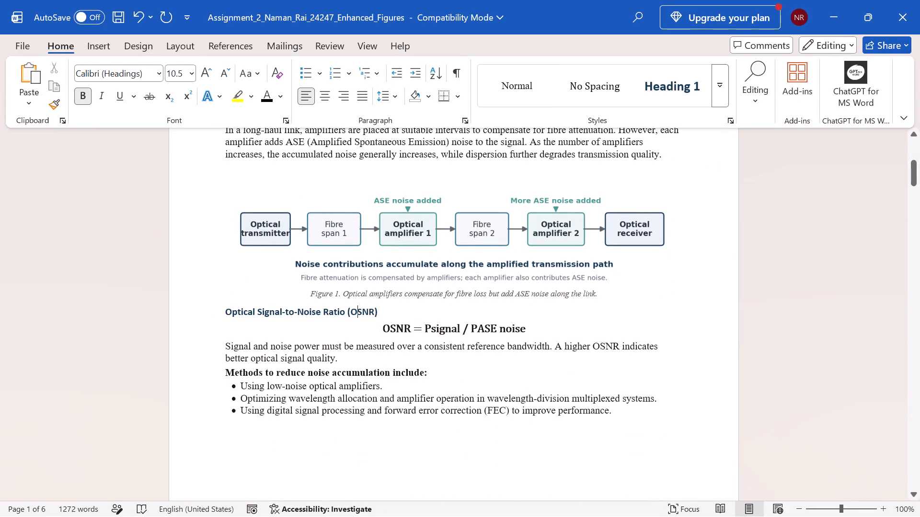
scroll(141, 389, down, 1)
ctrl+scroll(157, 373, down, 3)
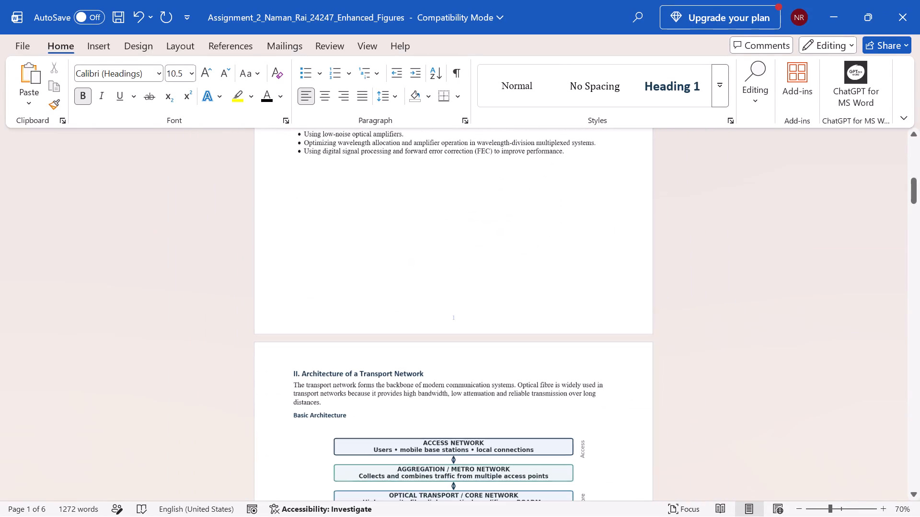
scroll(157, 373, up, 7)
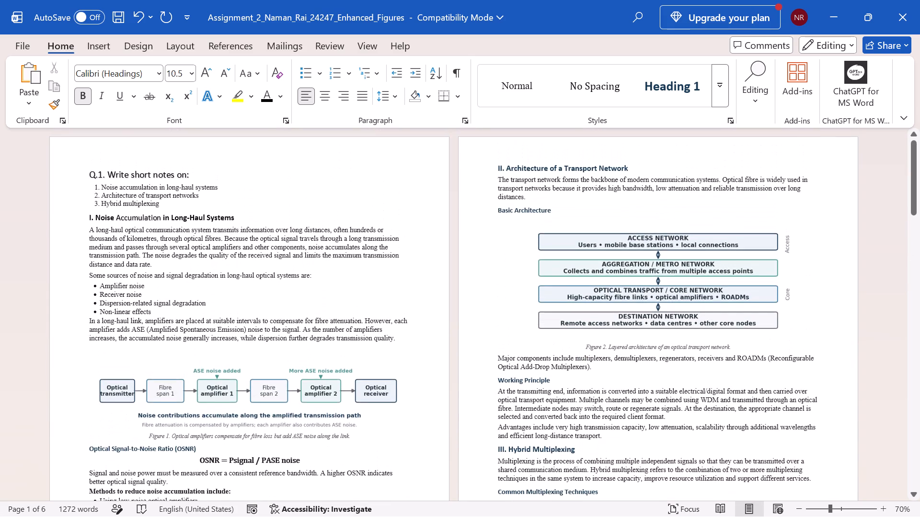
ctrl+scroll(157, 373, down, 2)
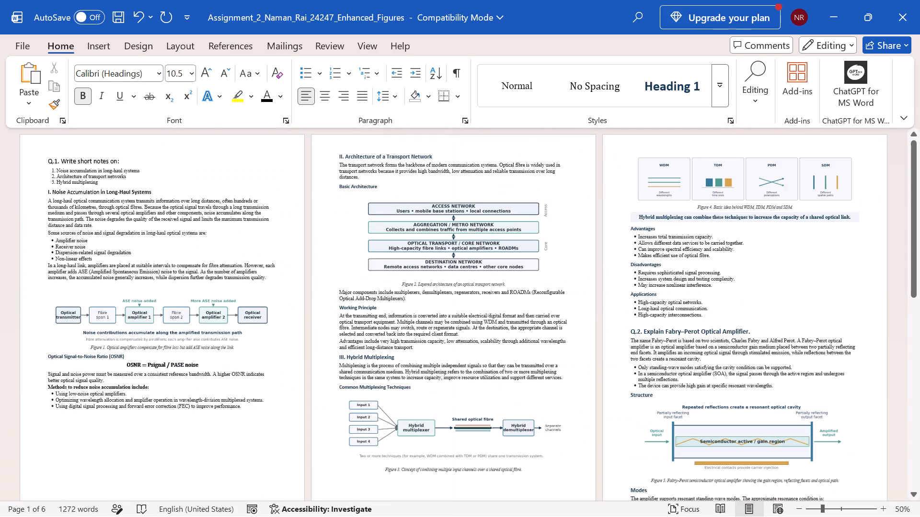
Strip the heading formatting from "II. Architecture of a Transport Network", try pulling the section up onto page 1, and undo only that move.
click(339, 158)
key(BackSpace)
key(BackSpace)
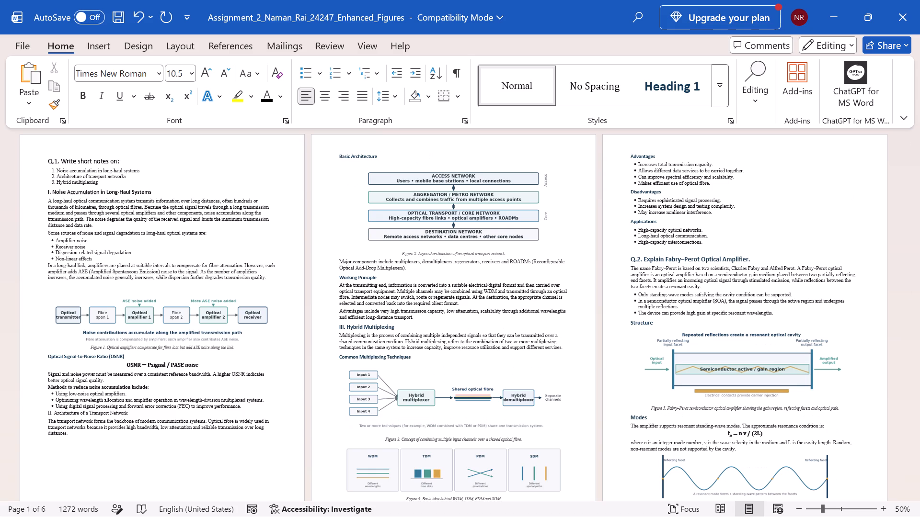
key(ctrl+z)
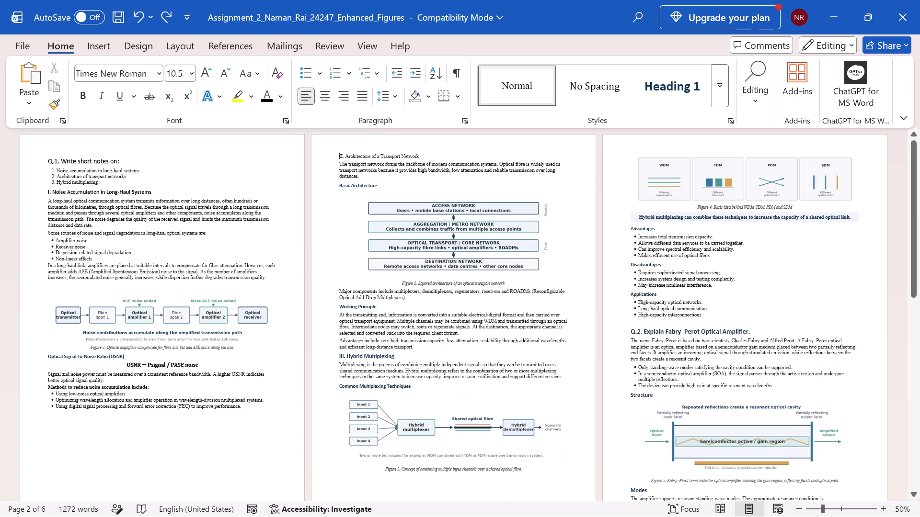
Examine the blank space after the last bullet on page 1 and the document's lines down to the Disadvantages list on page 4.
scroll(136, 366, down, 2)
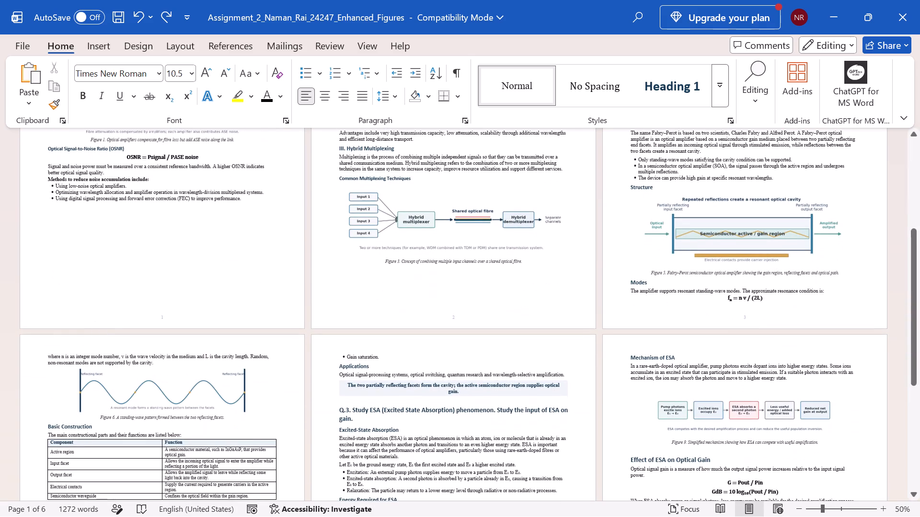
click(96, 302)
click(271, 194)
click(253, 200)
key(Down)
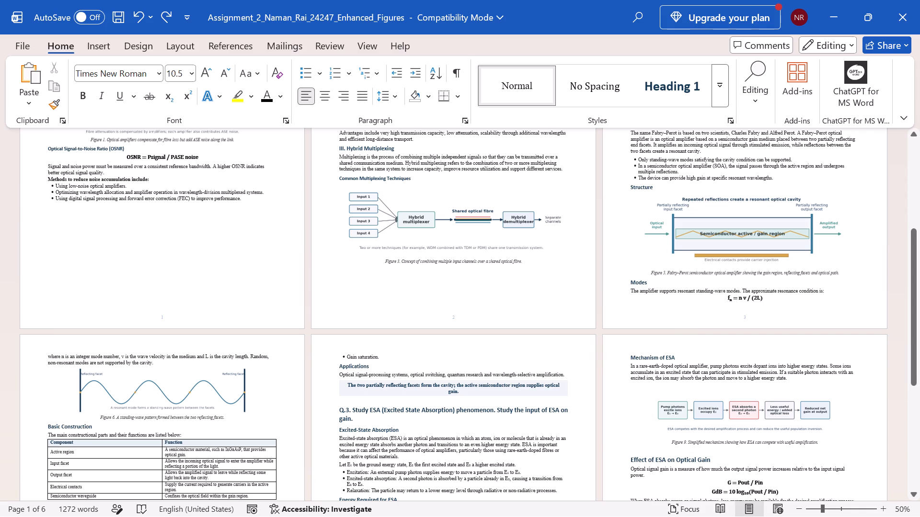
scroll(253, 200, up, 3)
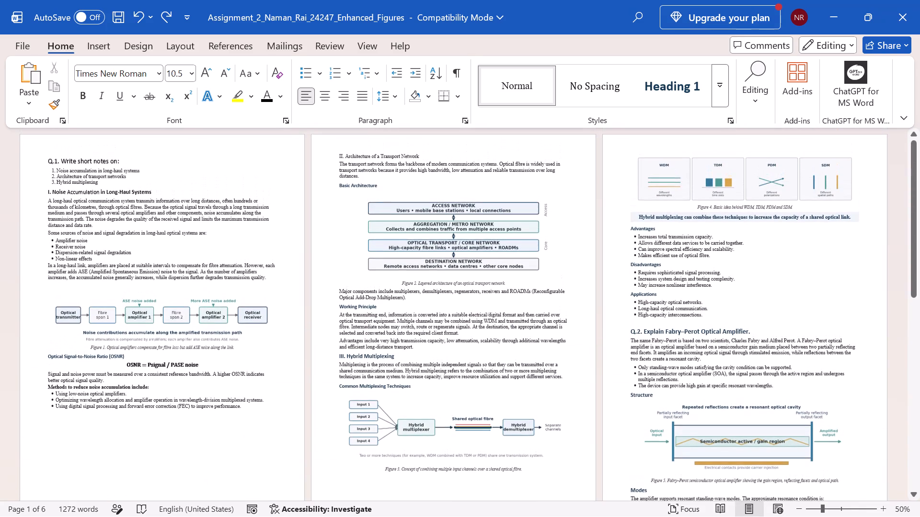
scroll(253, 200, up, 1)
click(256, 409)
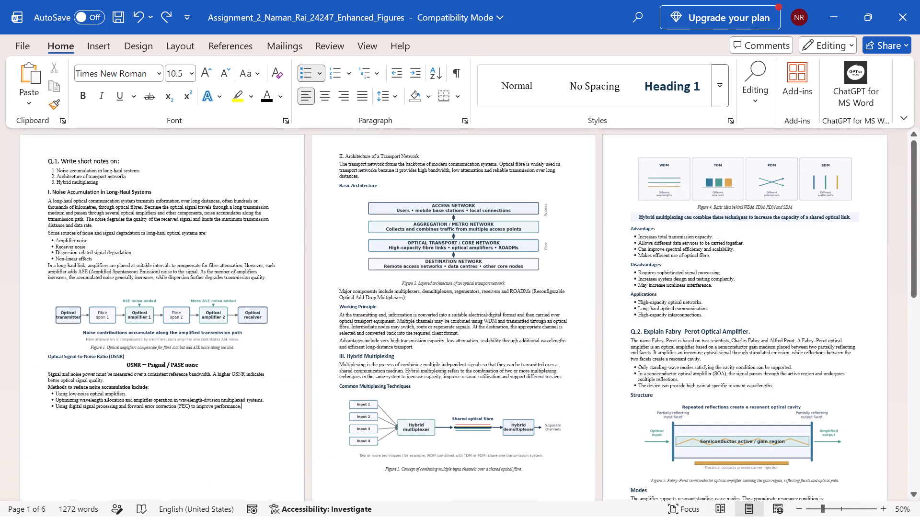
key(Down)
key(Down)
key(Down)
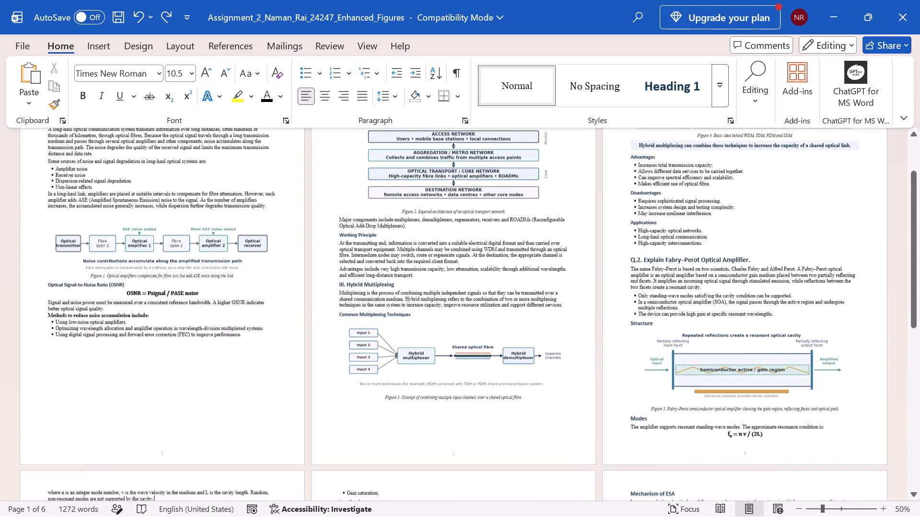
key(Down)
key(Down)
key(Down)
key(Down)
key(Down)
key(Down)
key(Down)
key(Down)
key(Down)
key(Down)
key(Down)
key(Down)
key(Down)
key(Down)
key(Down)
key(Down)
key(Down)
key(Down)
key(Down)
key(Down)
key(Down)
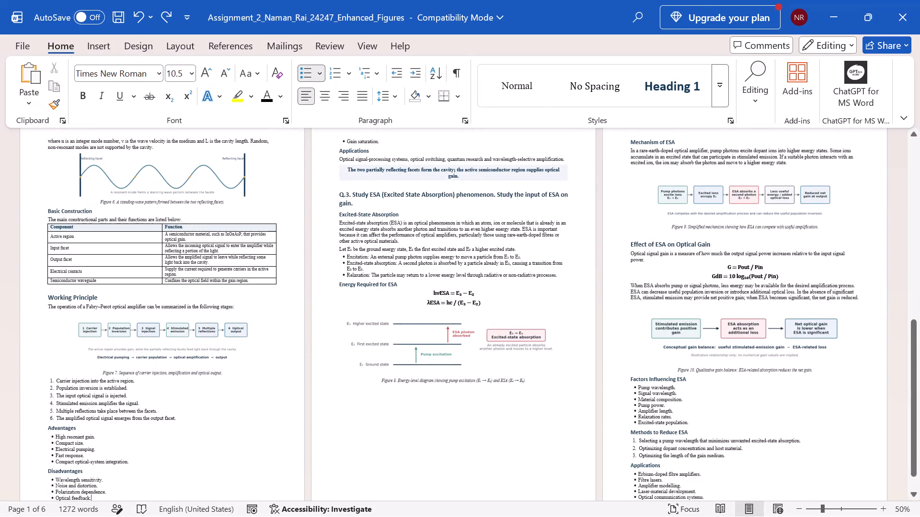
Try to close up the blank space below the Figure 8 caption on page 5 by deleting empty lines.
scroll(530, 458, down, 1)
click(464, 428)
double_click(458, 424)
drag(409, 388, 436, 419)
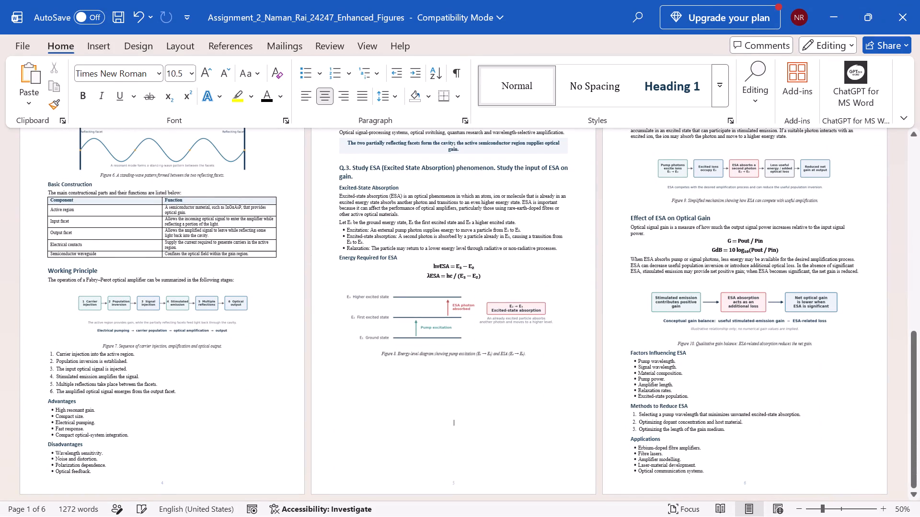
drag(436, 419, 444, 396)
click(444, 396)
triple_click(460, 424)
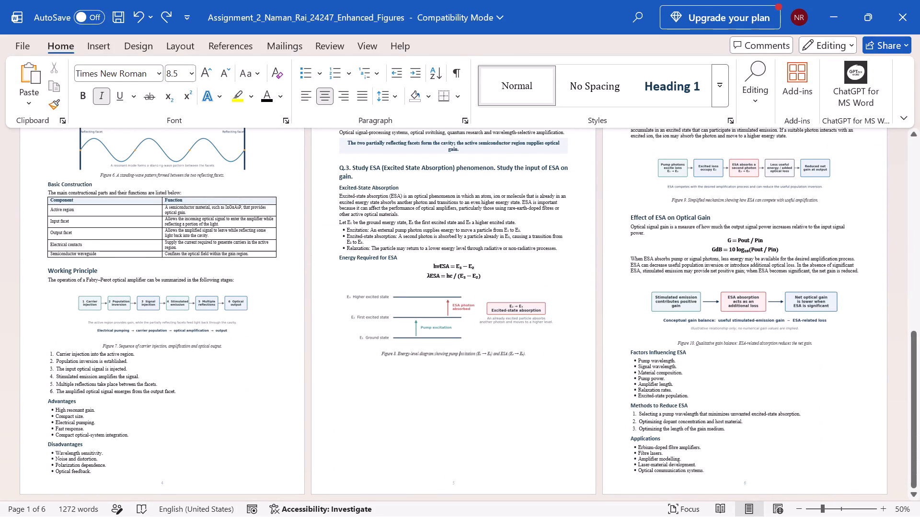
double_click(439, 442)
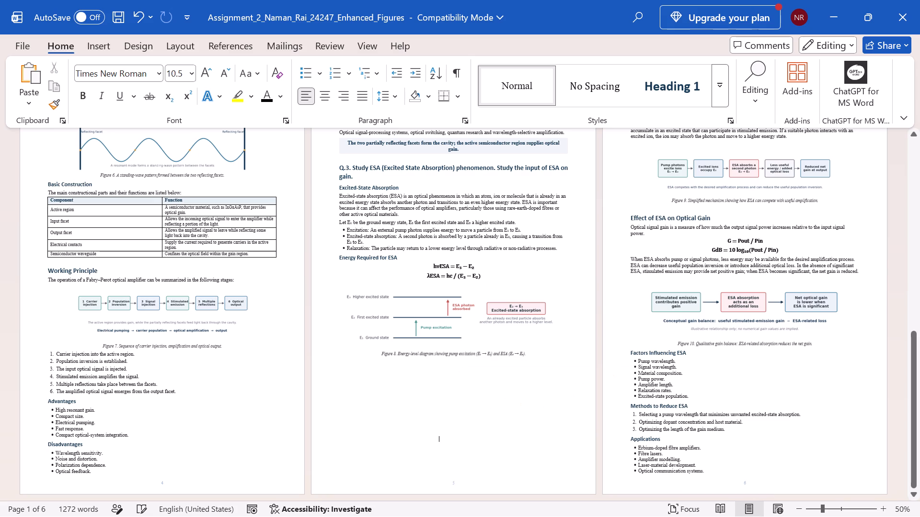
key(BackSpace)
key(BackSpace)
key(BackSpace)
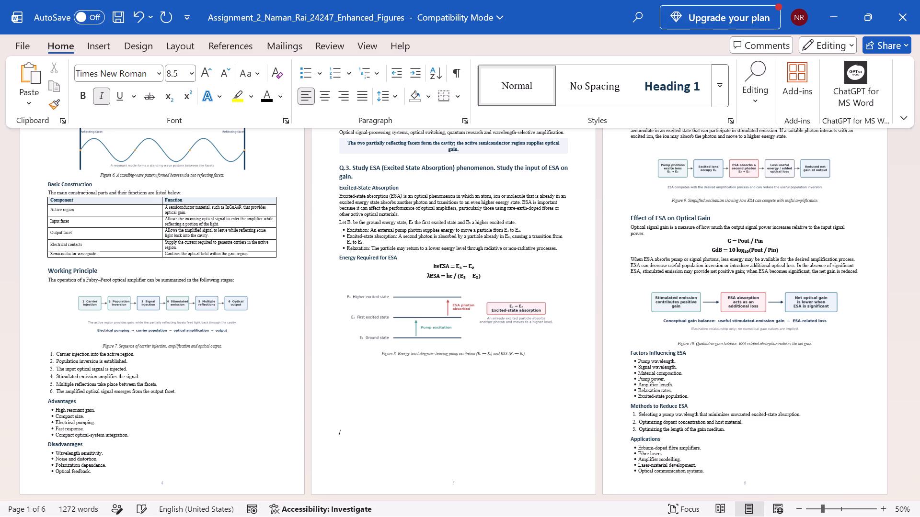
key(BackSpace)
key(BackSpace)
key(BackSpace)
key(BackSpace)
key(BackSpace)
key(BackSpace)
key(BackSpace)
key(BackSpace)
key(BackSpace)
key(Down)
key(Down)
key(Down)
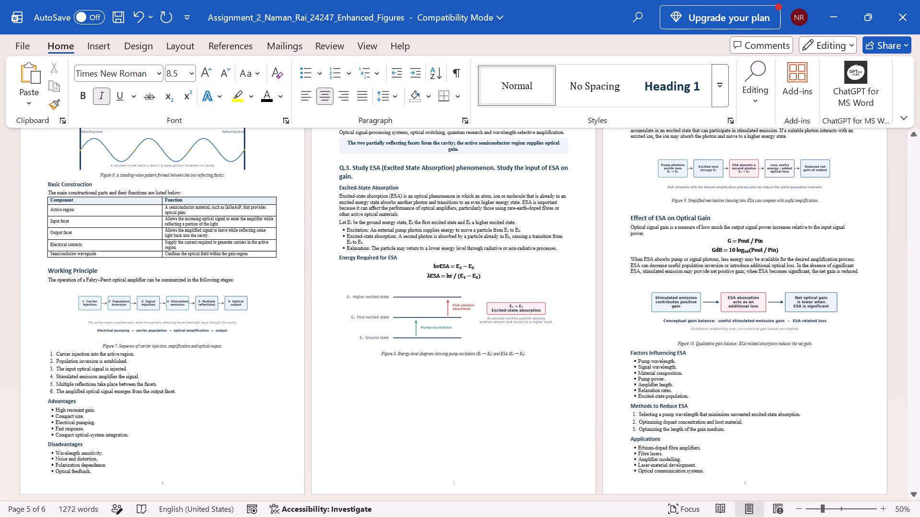
Place the cursor in the blank area at the bottom of page 5 and open that page's footer for editing.
click(392, 482)
double_click(377, 475)
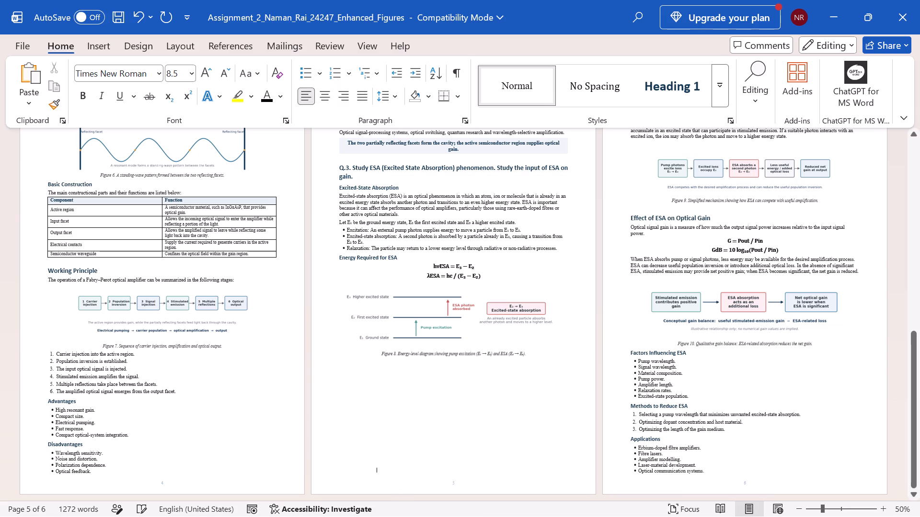
click(377, 475)
double_click(398, 480)
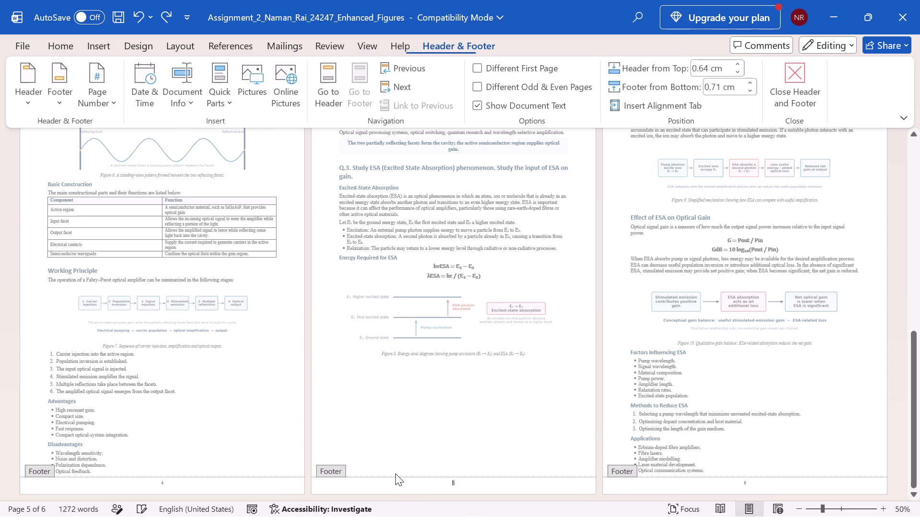
Leave the page 5 footer and delete the empty lines in the blank area up to the Figure 8 caption.
double_click(395, 467)
double_click(395, 467)
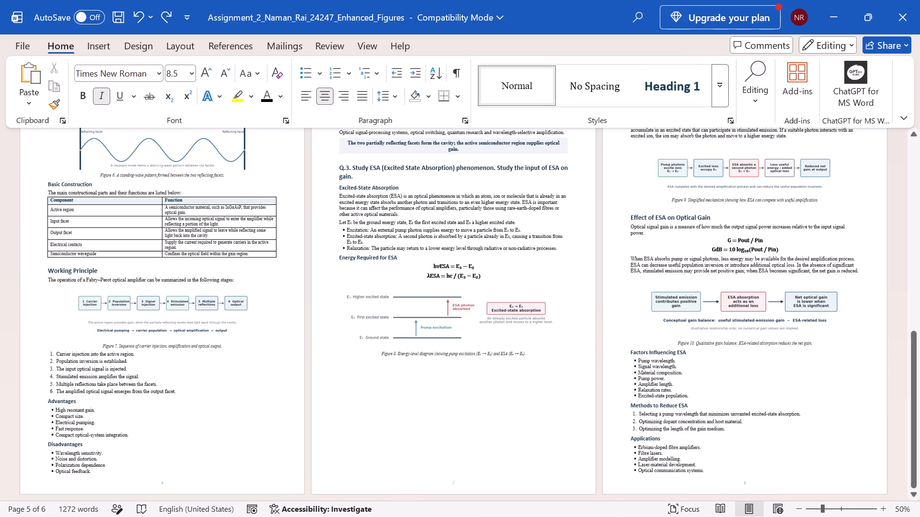
key(Down)
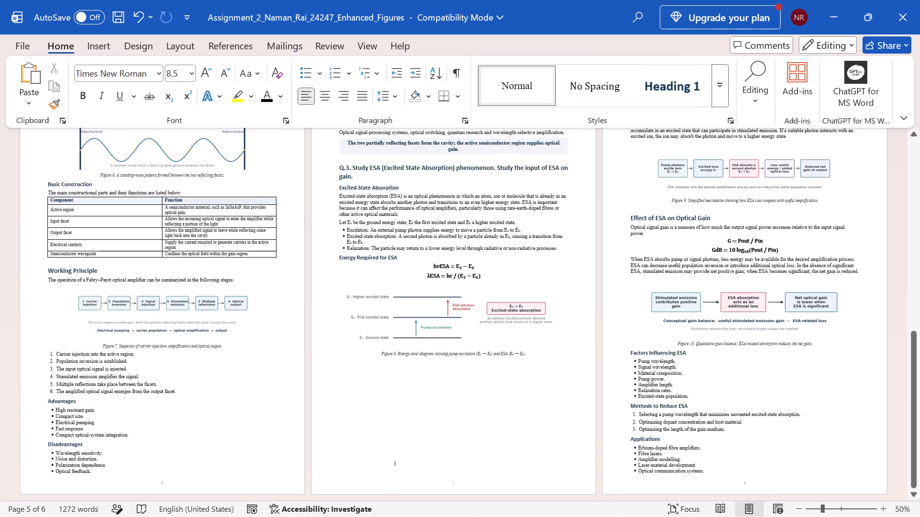
key(Down)
key(Left)
key(Left)
key(Right)
key(BackSpace)
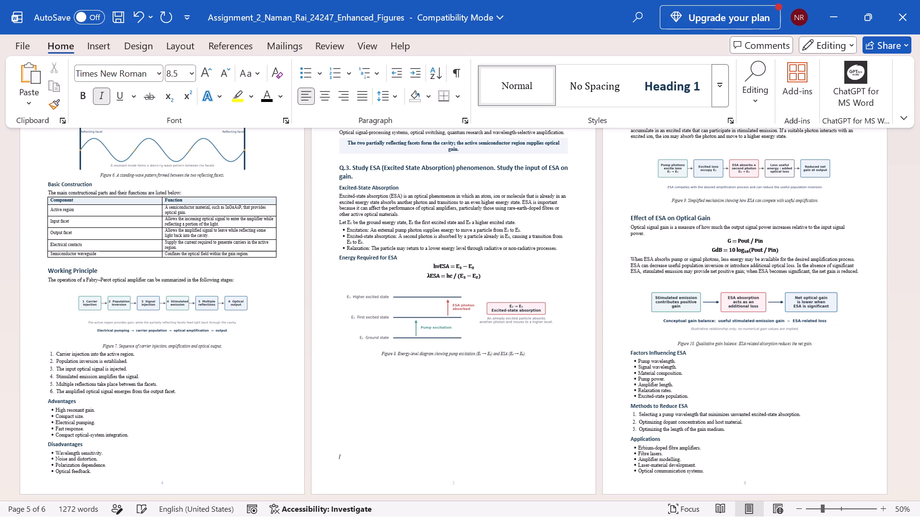
key(BackSpace)
key(BackSpace)
key(BackSpace)
key(BackSpace)
key(BackSpace)
key(BackSpace)
key(BackSpace)
key(BackSpace)
key(BackSpace)
key(BackSpace)
key(BackSpace)
key(BackSpace)
key(BackSpace)
key(BackSpace)
key(BackSpace)
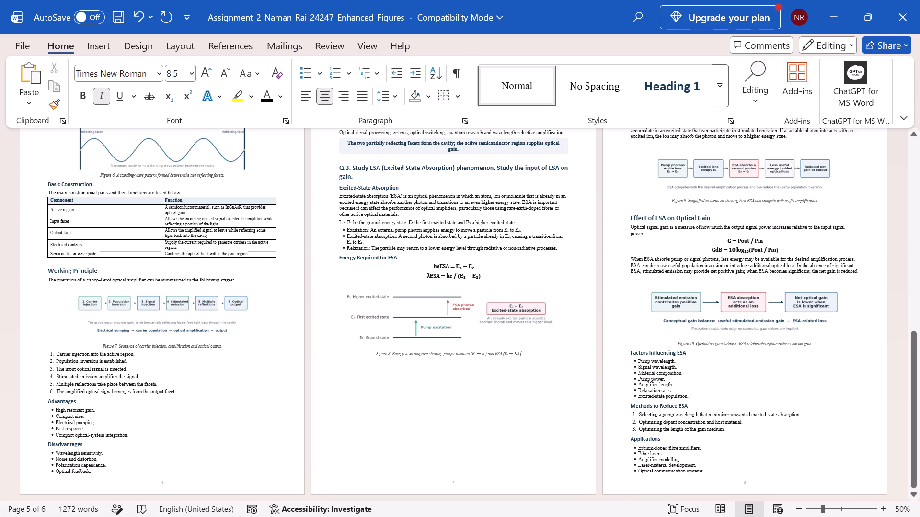
Apply the Normal style to the "Mechanism of ESA" heading on page 6 to bring its section up onto page 5.
scroll(654, 274, up, 2)
click(630, 292)
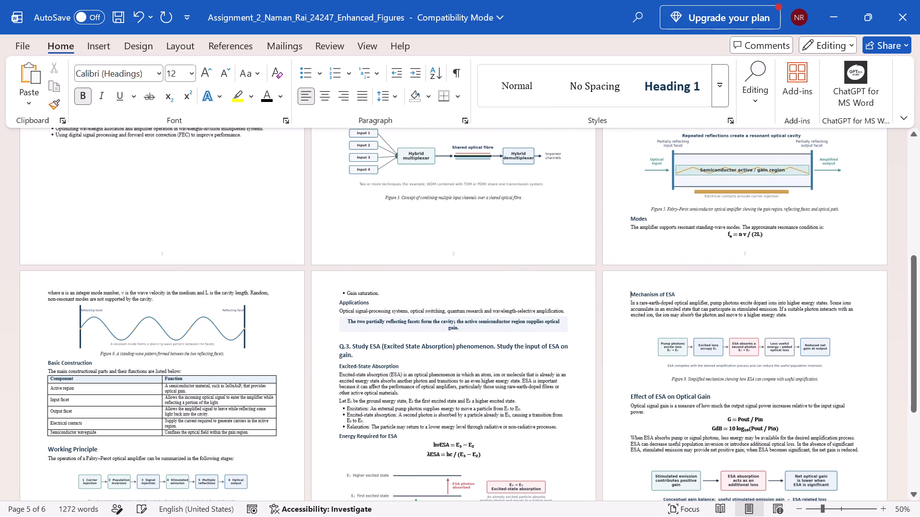
key(BackSpace)
key(BackSpace)
key(BackSpace)
key(BackSpace)
key(BackSpace)
click(497, 101)
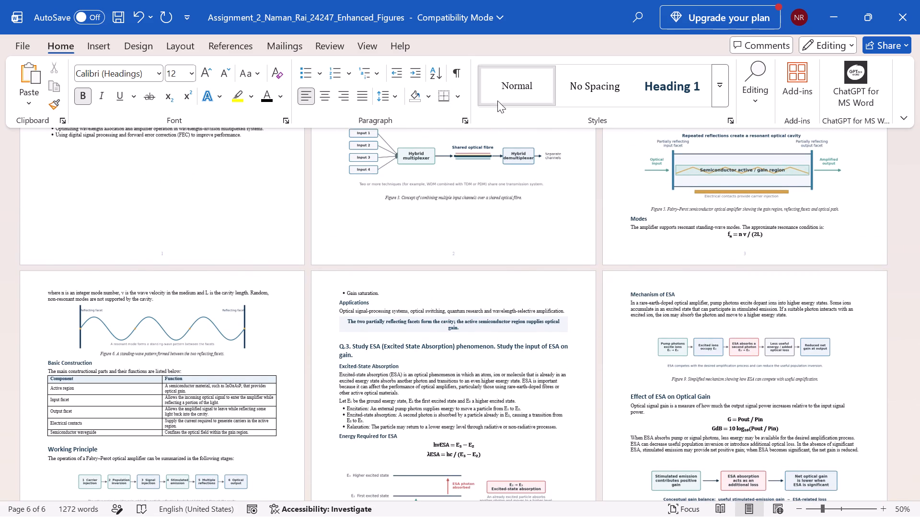
scroll(625, 314, down, 2)
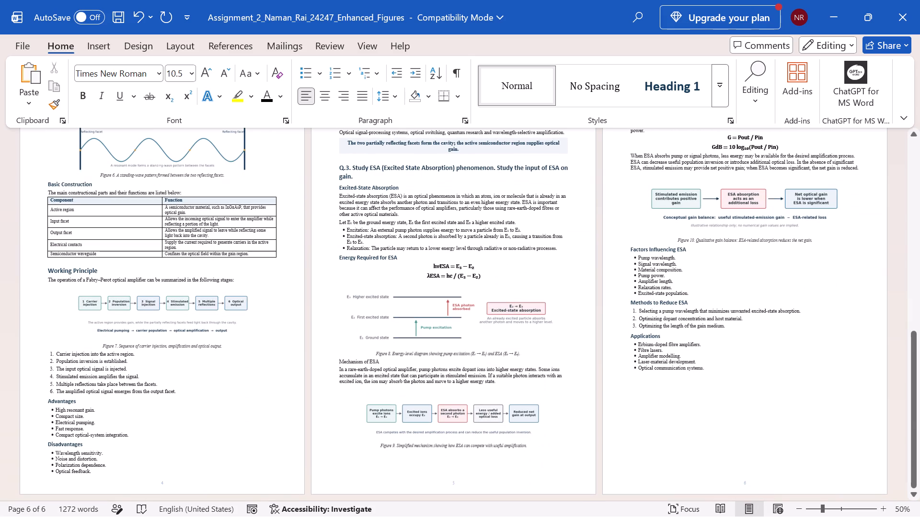
Insert an empty line between the Figure 8 caption and "Mechanism of ESA".
click(553, 357)
key(Return)
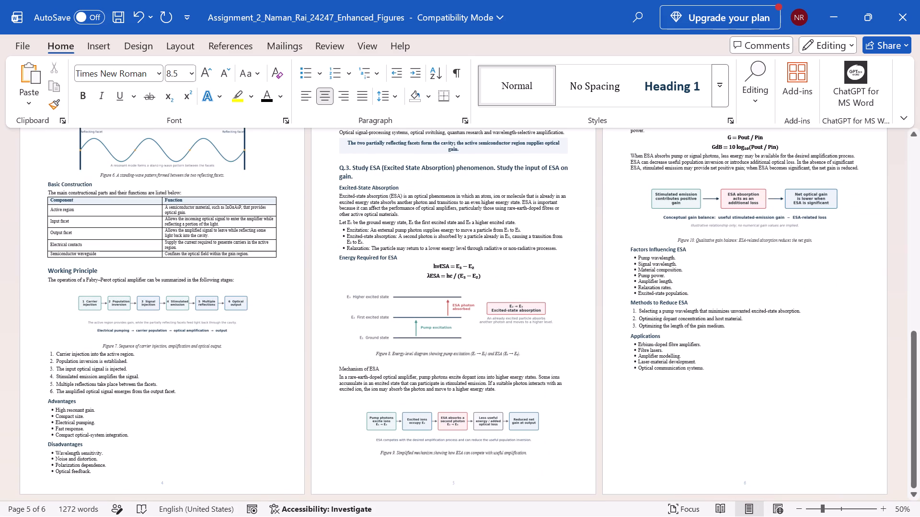
Copy the formatting of the "Energy Required for ESA" heading onto "Mechanism of ESA" with Format Painter.
ctrl+scroll(414, 372, up, 4)
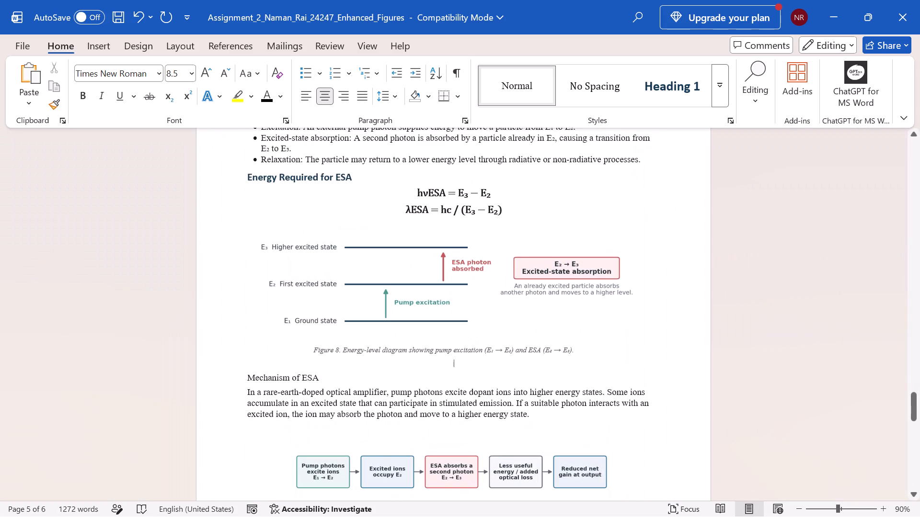
scroll(321, 348, up, 3)
scroll(296, 349, down, 1)
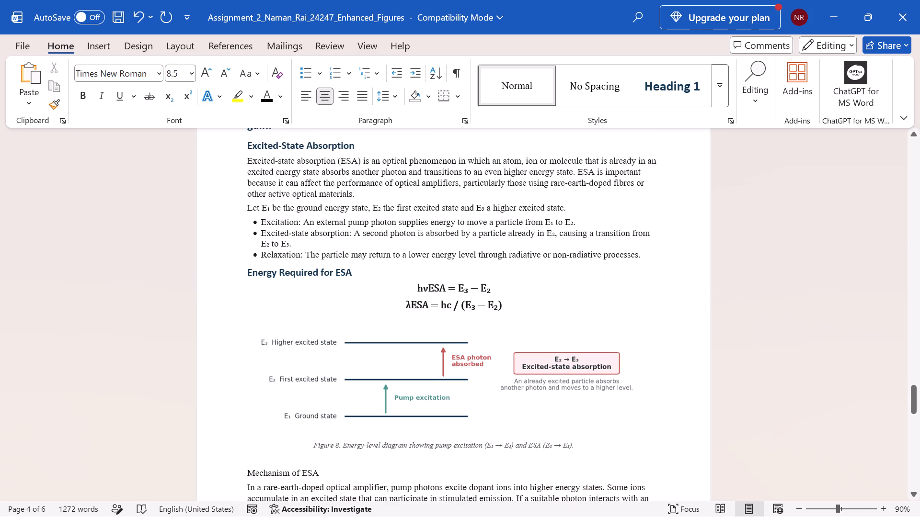
drag(359, 271, 245, 264)
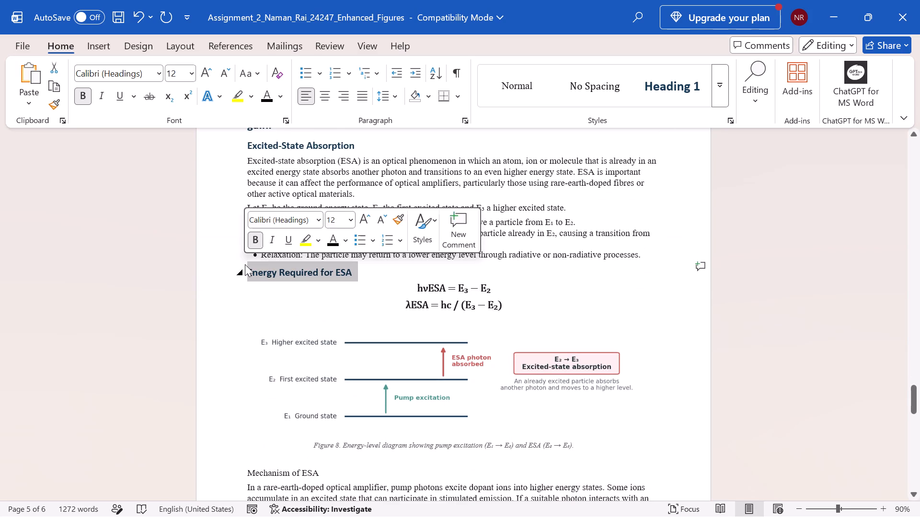
click(53, 102)
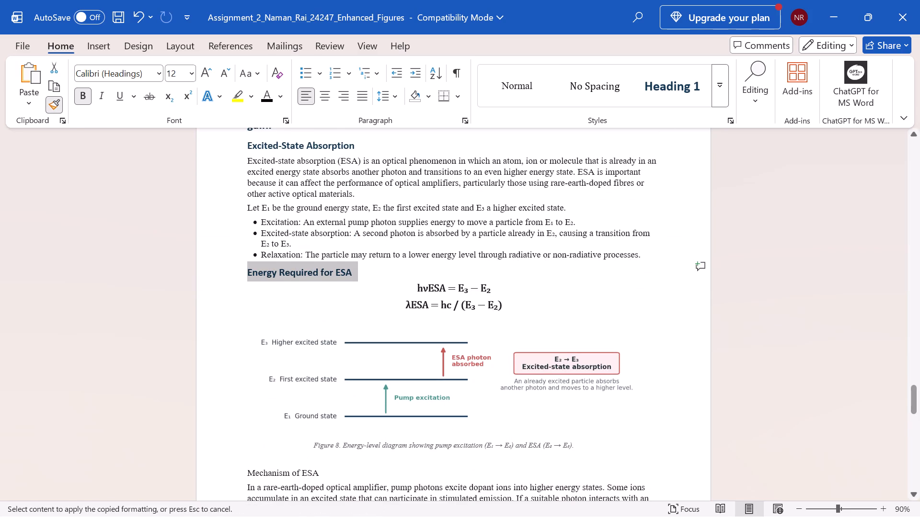
scroll(153, 221, down, 2)
scroll(265, 214, up, 3)
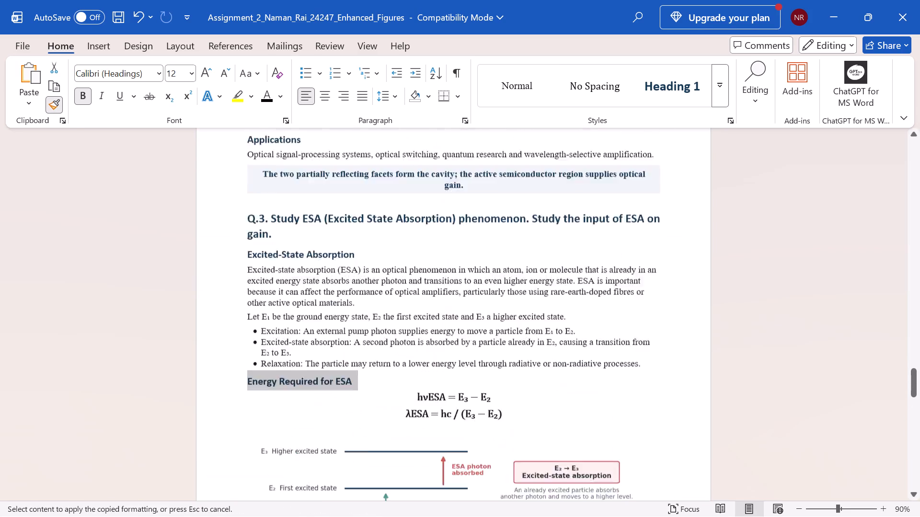
scroll(322, 299, down, 2)
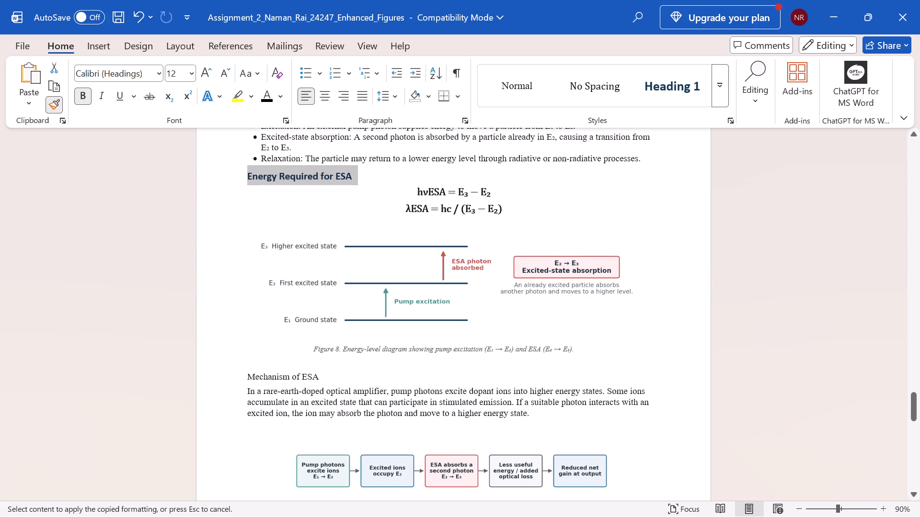
drag(322, 372, 260, 378)
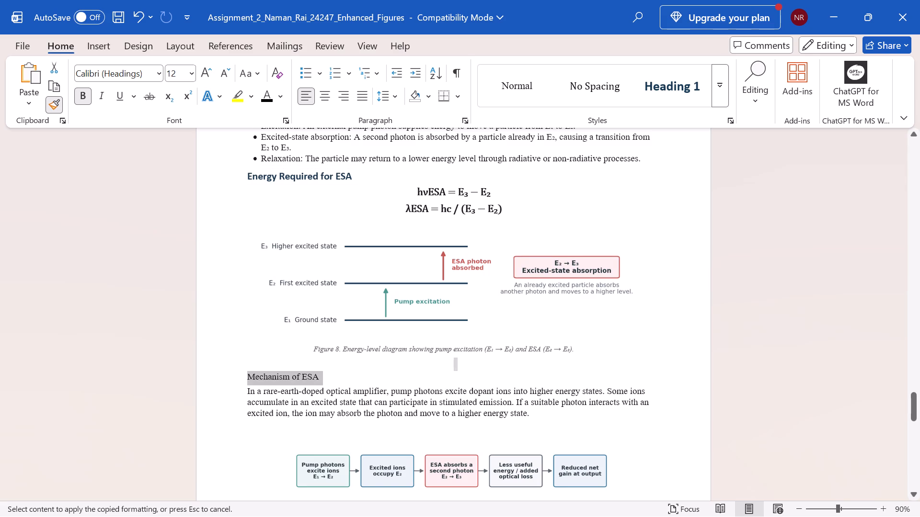
drag(260, 378, 252, 379)
click(167, 410)
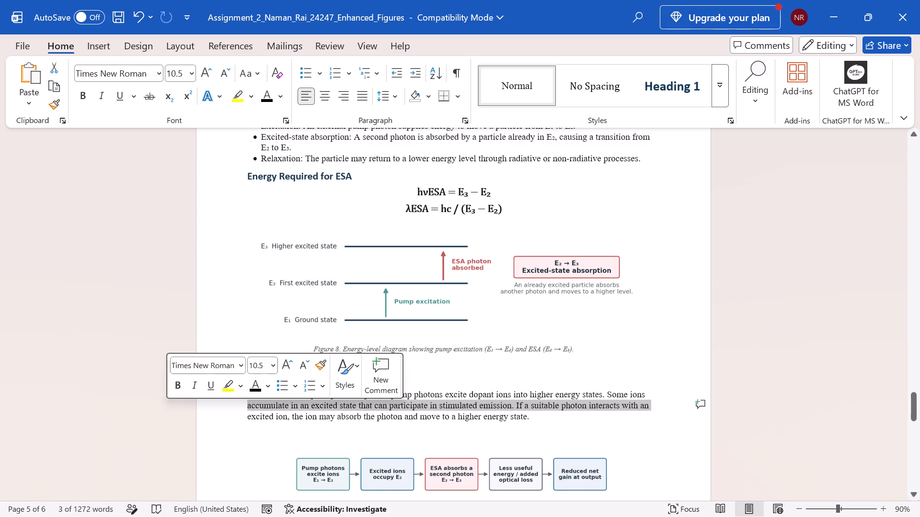
click(322, 456)
click(195, 441)
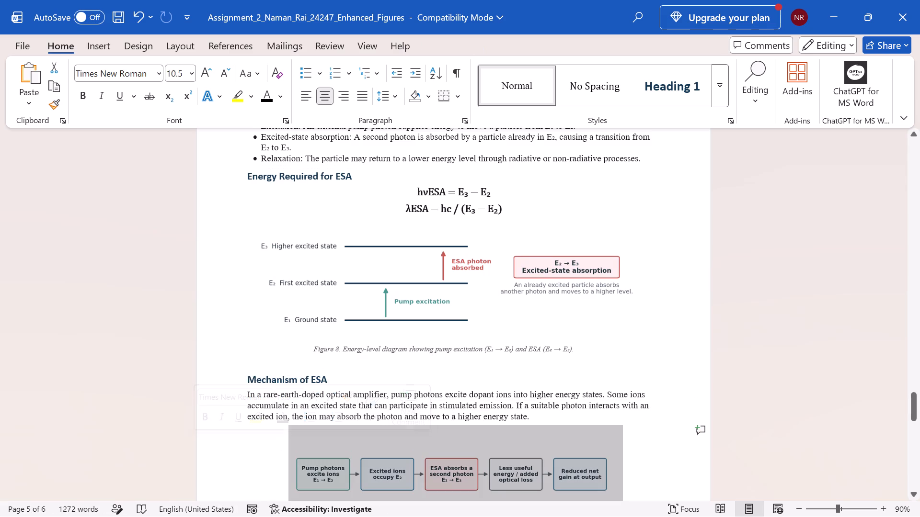
click(144, 442)
Review the layout from the end of page 6 back up to the blank space at the bottom of page 1.
scroll(144, 442, down, 3)
scroll(375, 369, up, 1)
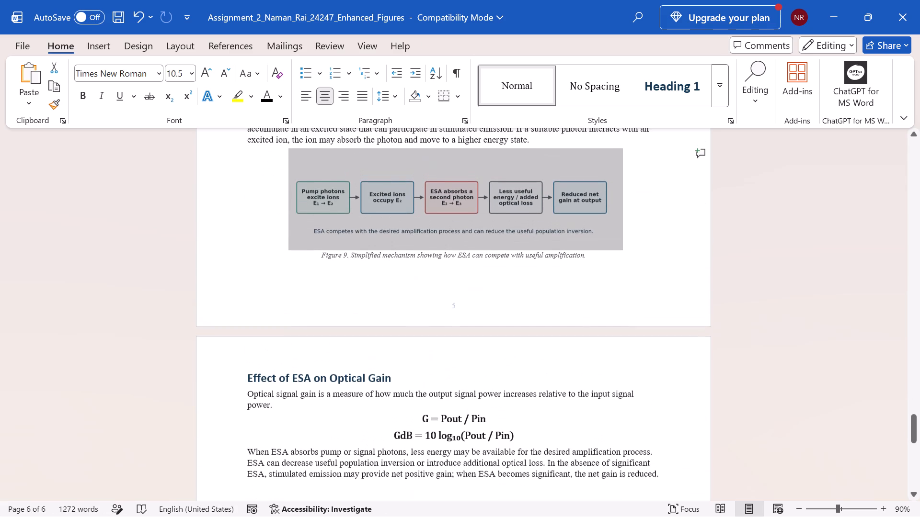
click(375, 390)
scroll(375, 390, down, 9)
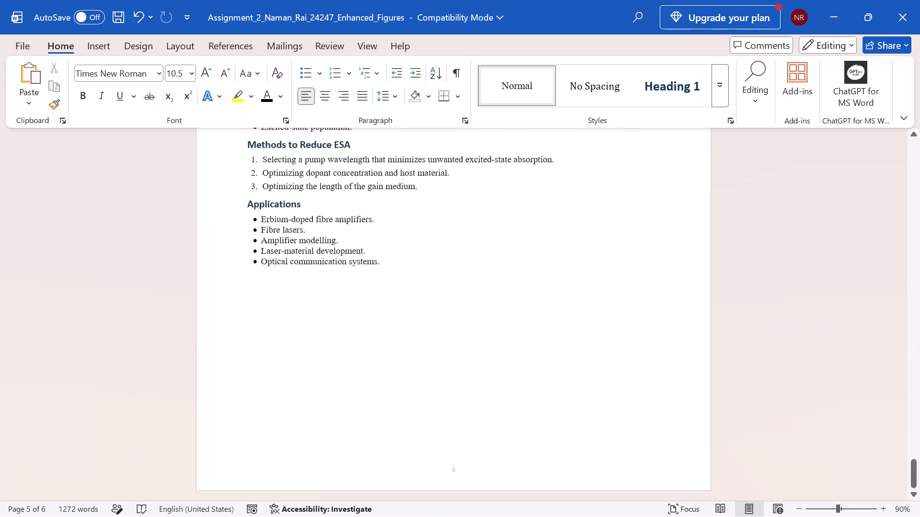
scroll(375, 390, down, 2)
scroll(375, 390, up, 2)
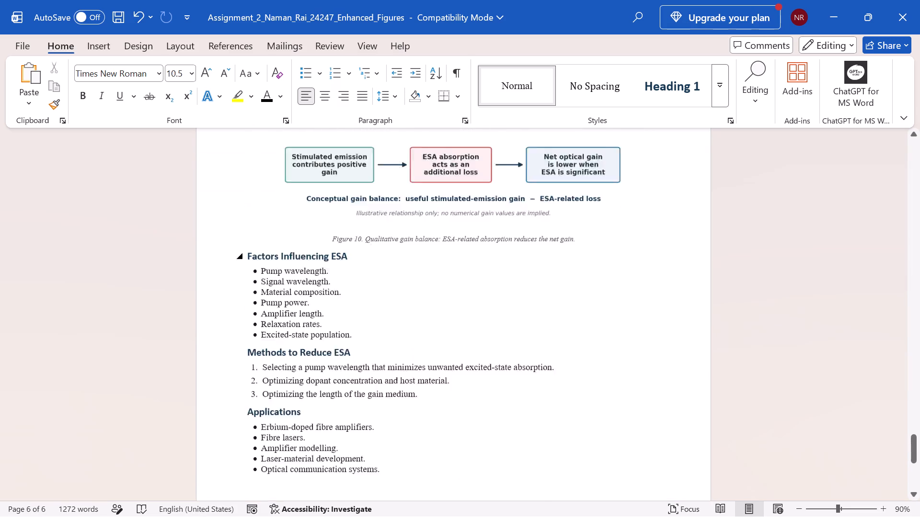
scroll(375, 390, up, 4)
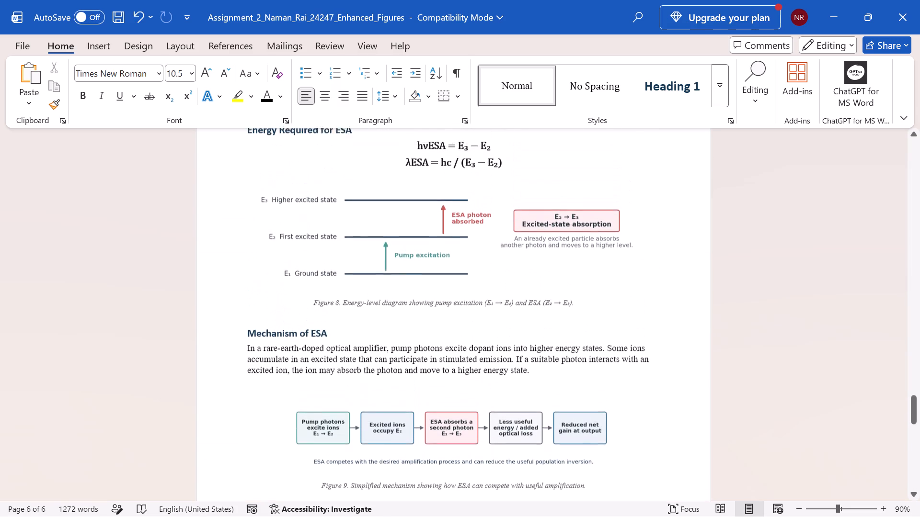
scroll(375, 390, up, 2)
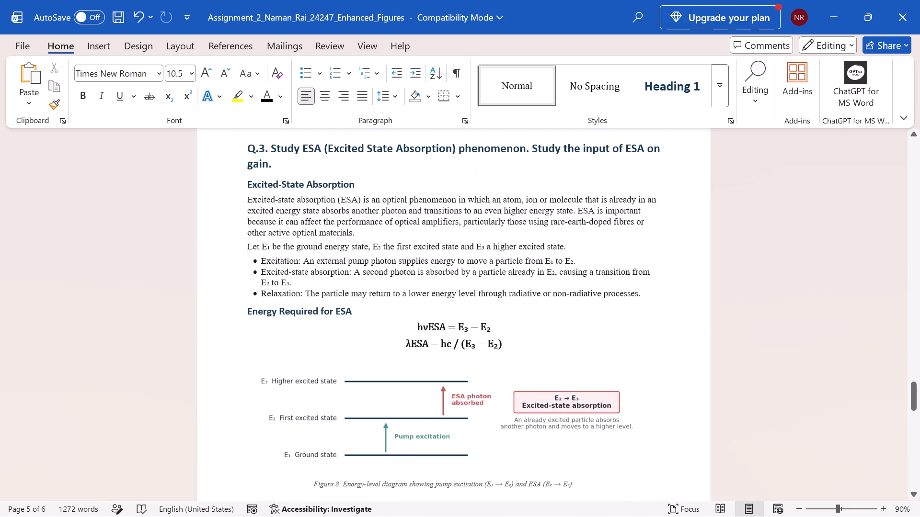
scroll(375, 390, up, 5)
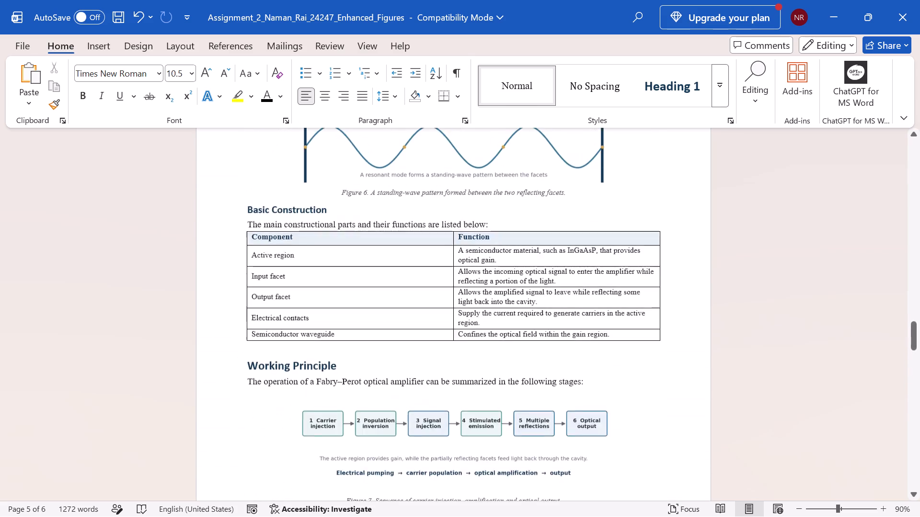
scroll(375, 390, up, 2)
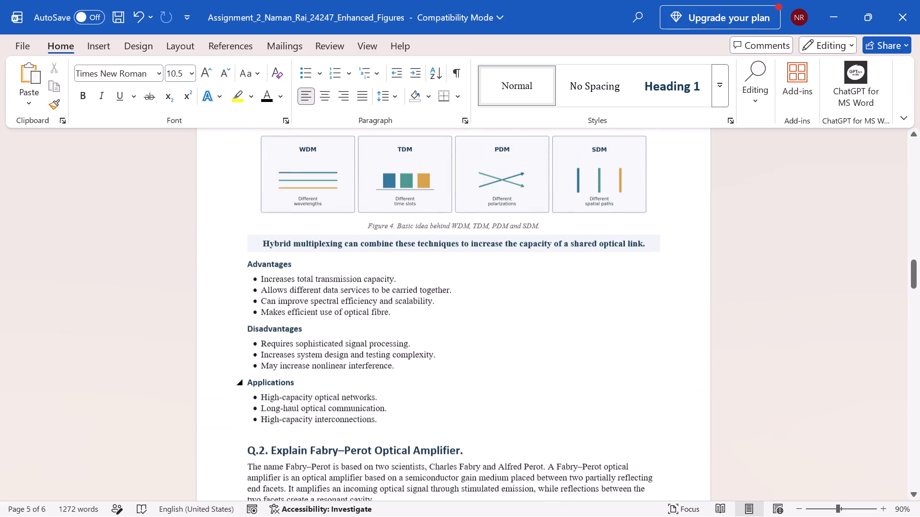
scroll(375, 390, up, 5)
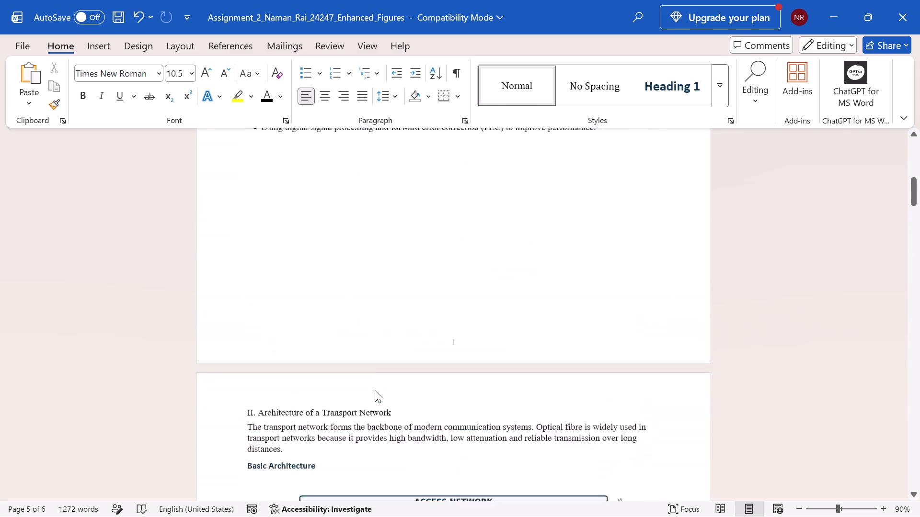
Pull "II. Architecture of a Transport Network" up from page 2 to directly below the last bullet on page 1.
click(247, 456)
key(BackSpace)
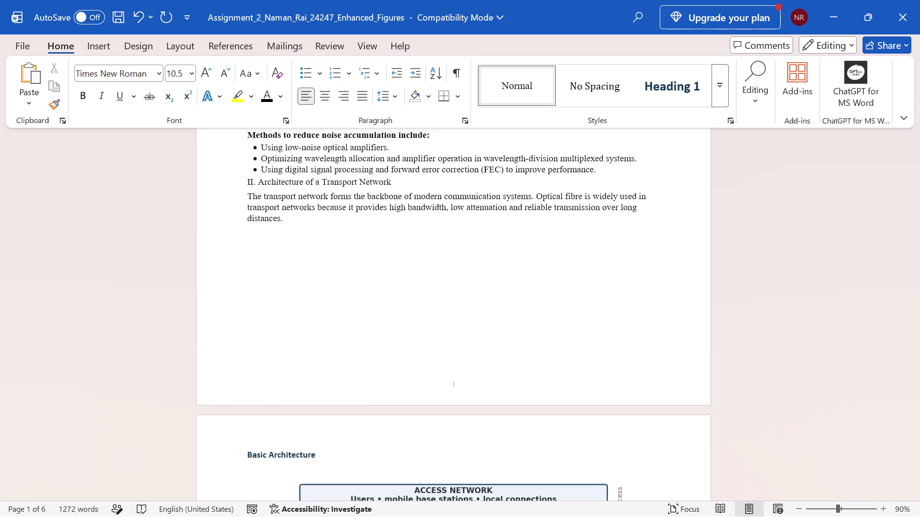
Bring "Basic Architecture" up onto page 1 as a plain Normal-style line below the transport network paragraph.
key(Down)
key(Down)
key(Down)
key(Down)
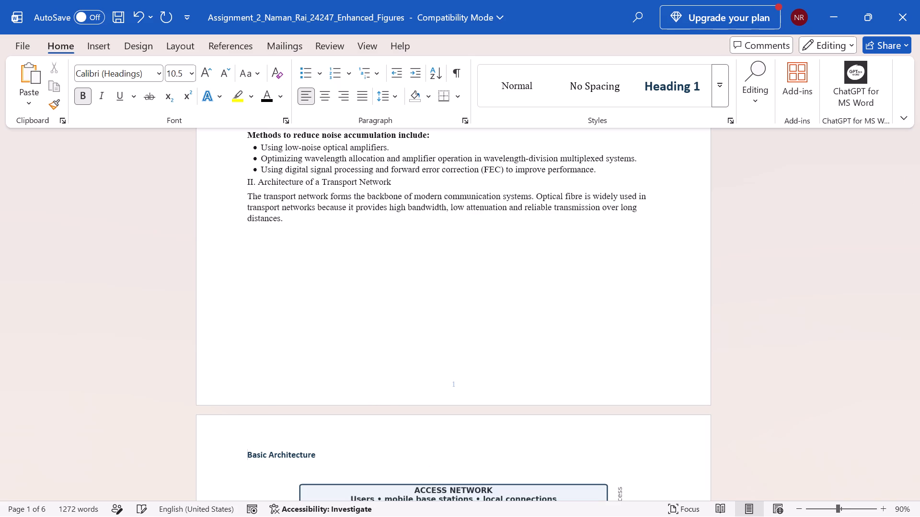
key(BackSpace)
key(Return)
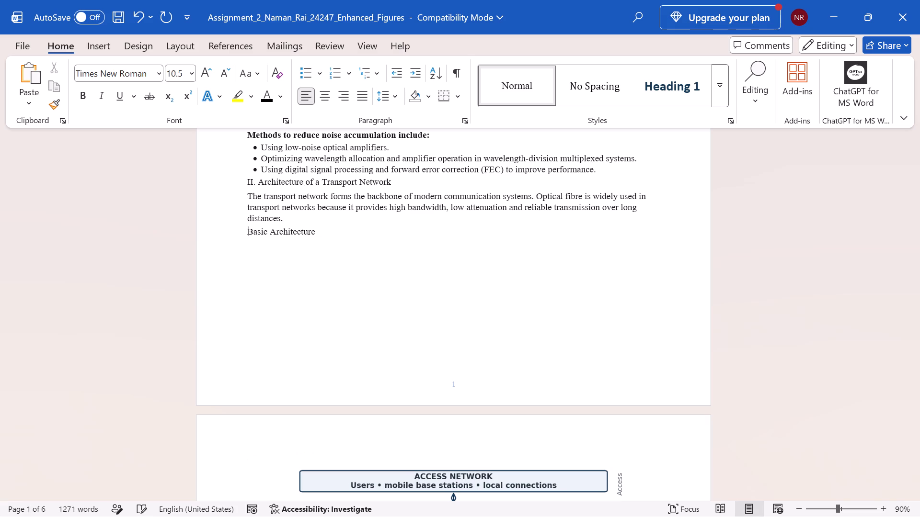
Bring the layered network diagram at the top of page 2 up onto page 1 beside the "Basic Architecture" line.
key(Down)
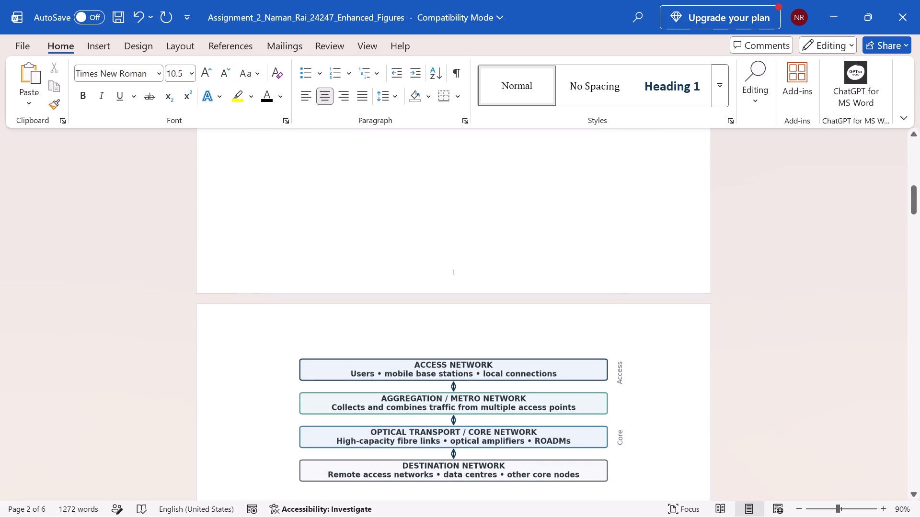
click(239, 358)
double_click(239, 358)
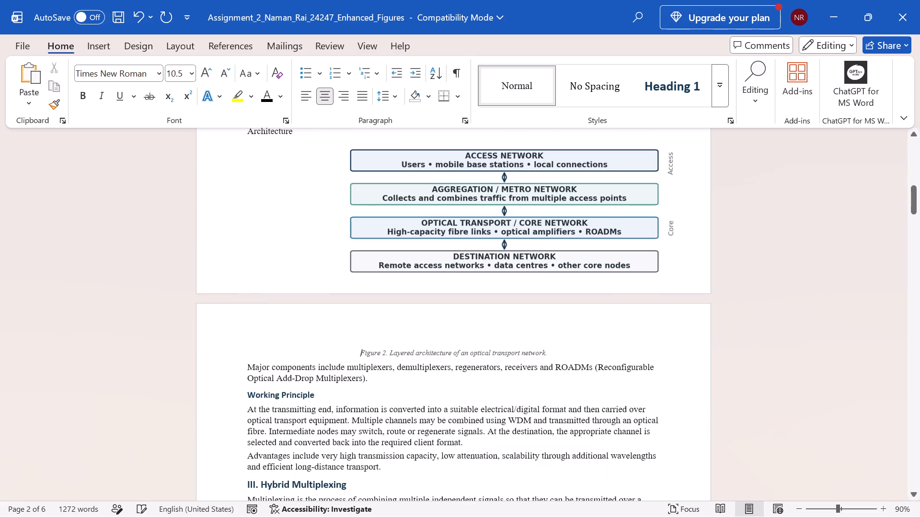
Join the separate "Basic" and "Architecture" lines below the transport network paragraph into the single line "BasicArchitecture".
scroll(239, 358, up, 1)
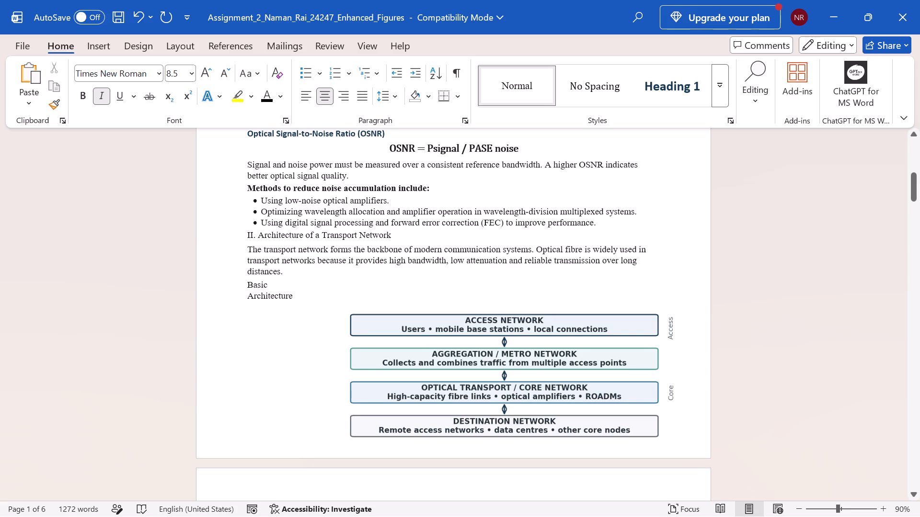
scroll(297, 425, down, 2)
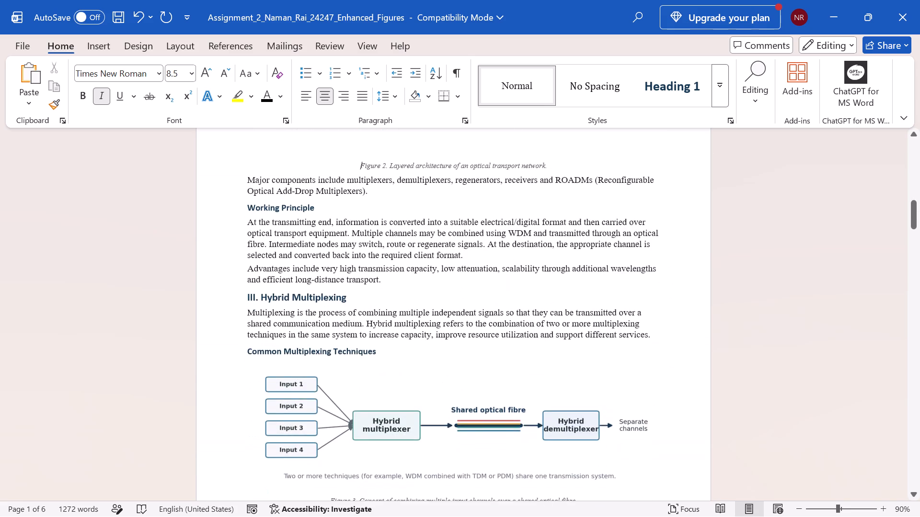
scroll(297, 425, up, 2)
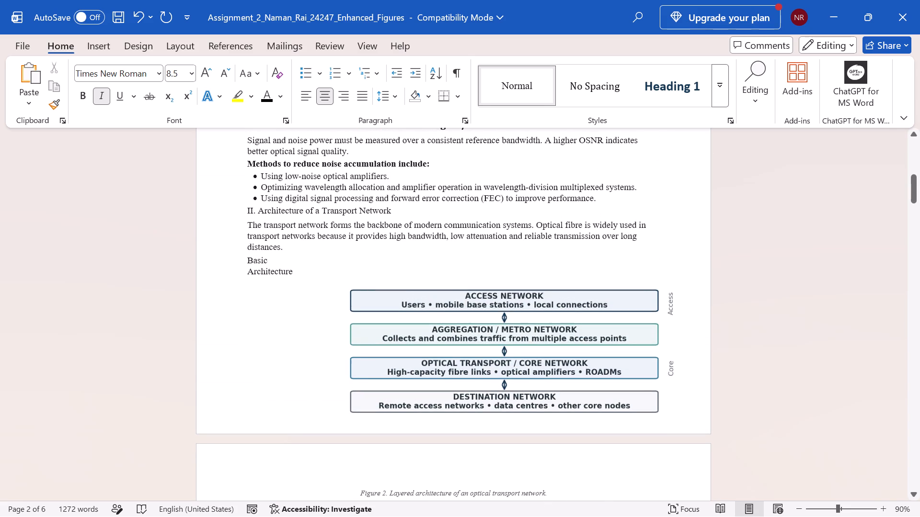
click(249, 273)
key(BackSpace)
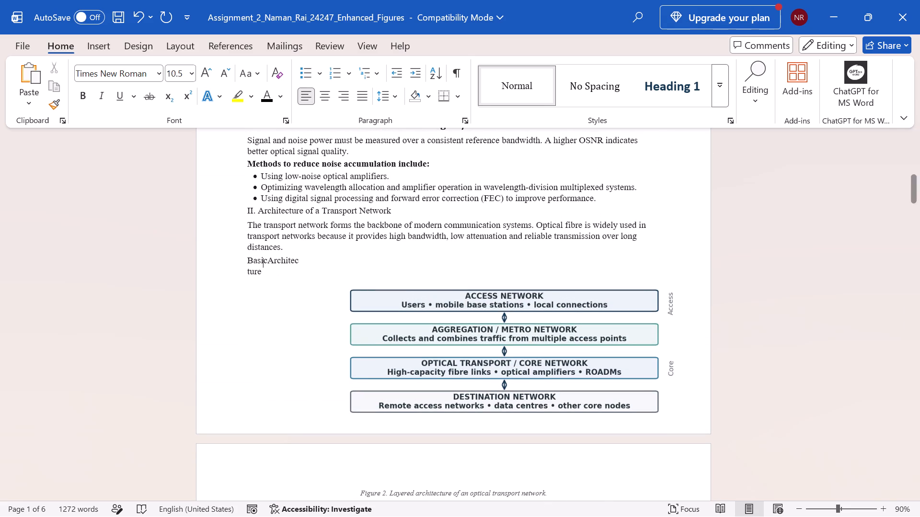
key(Down)
key(Left)
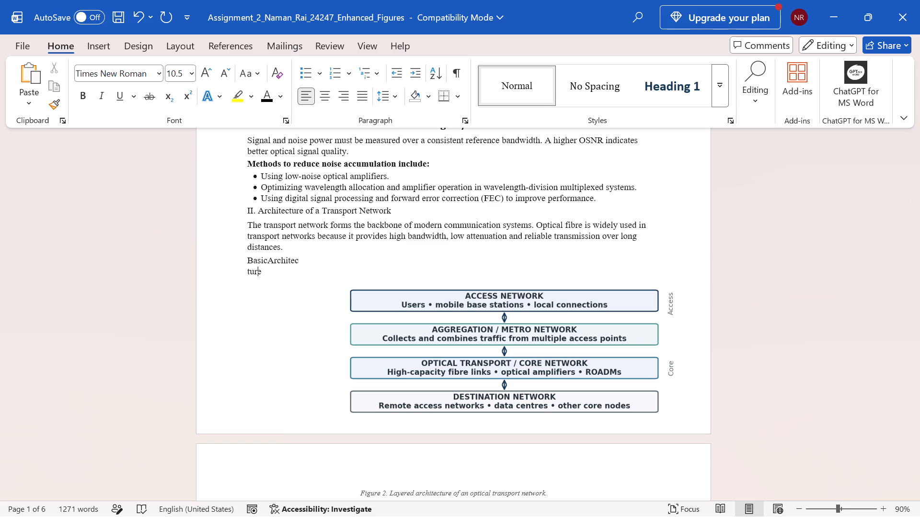
key(Left)
key(Left)
key(Left)
key(BackSpace)
key(c)
Crop the blank margins on all four sides of the layered network diagram, leaving it about 5.37 cm high and 14.26 cm wide.
click(404, 360)
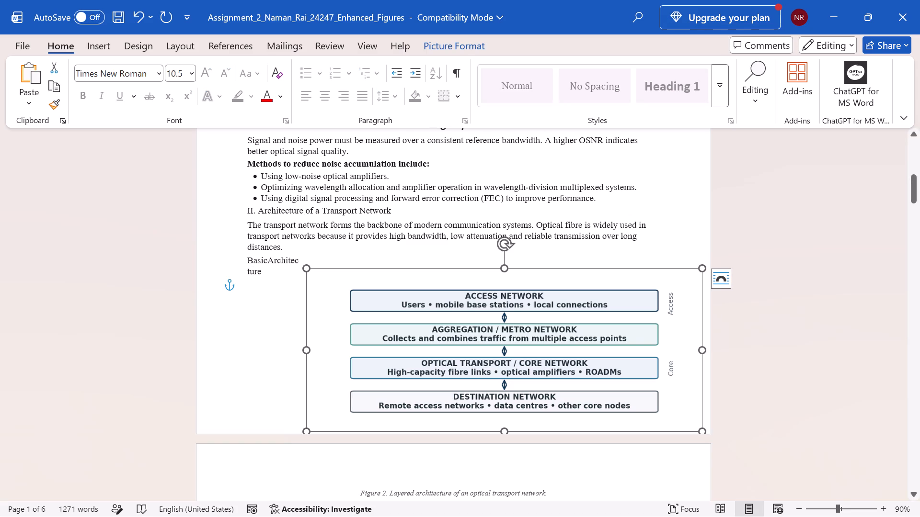
click(468, 44)
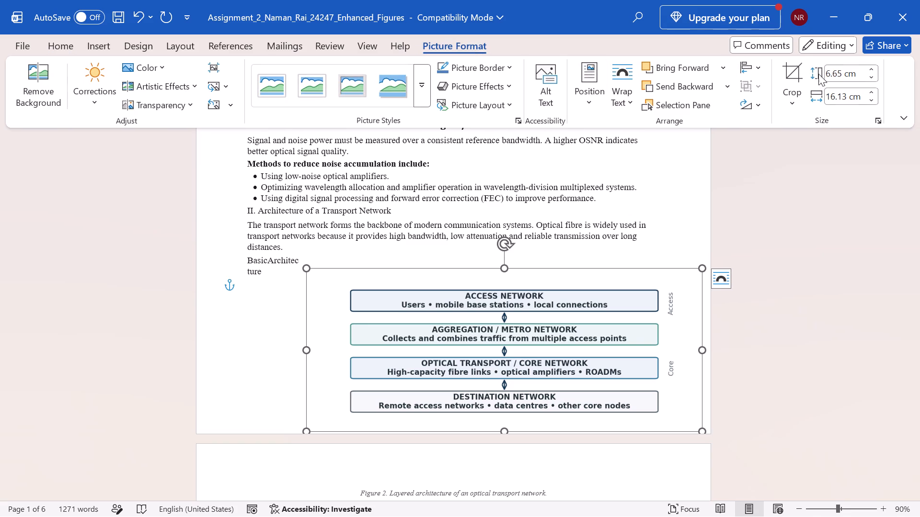
click(790, 67)
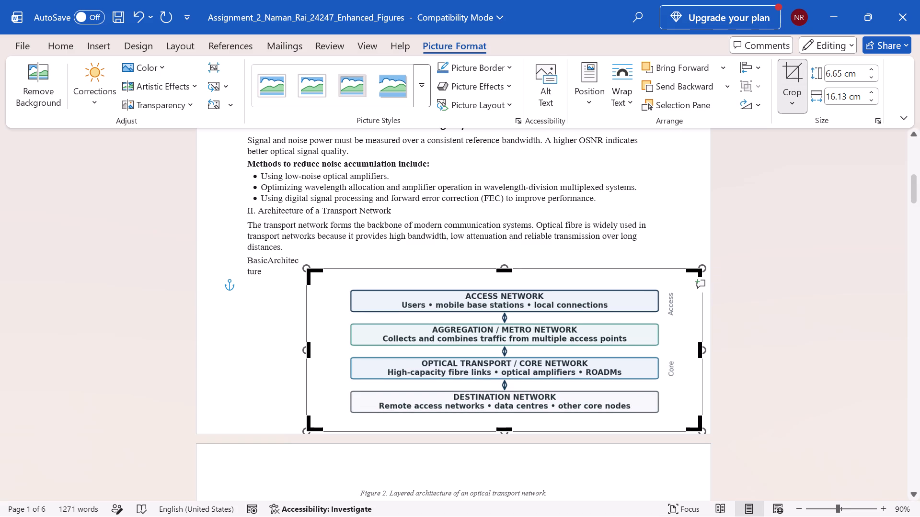
drag(308, 351, 328, 351)
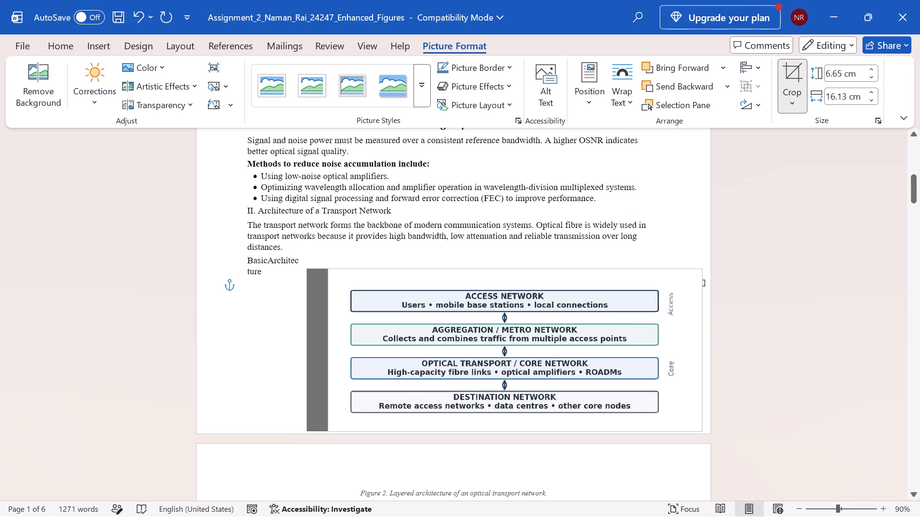
drag(328, 351, 337, 352)
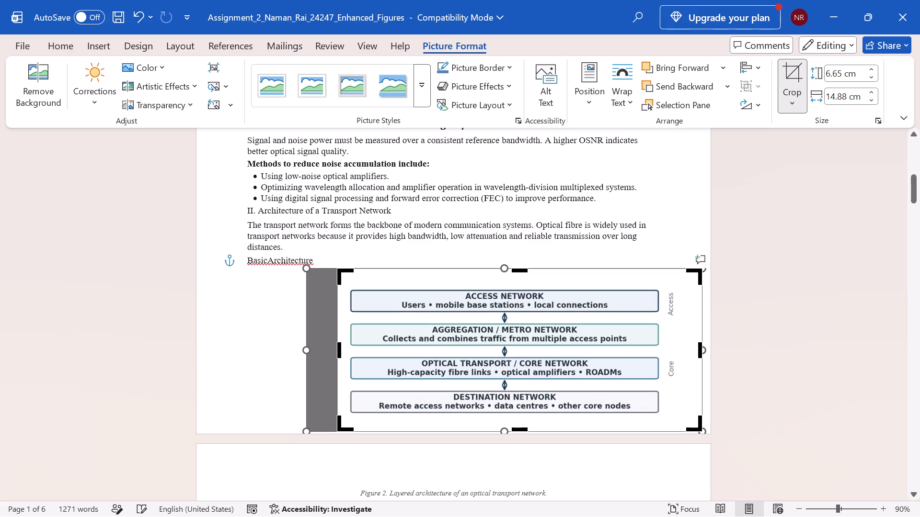
drag(701, 352, 687, 352)
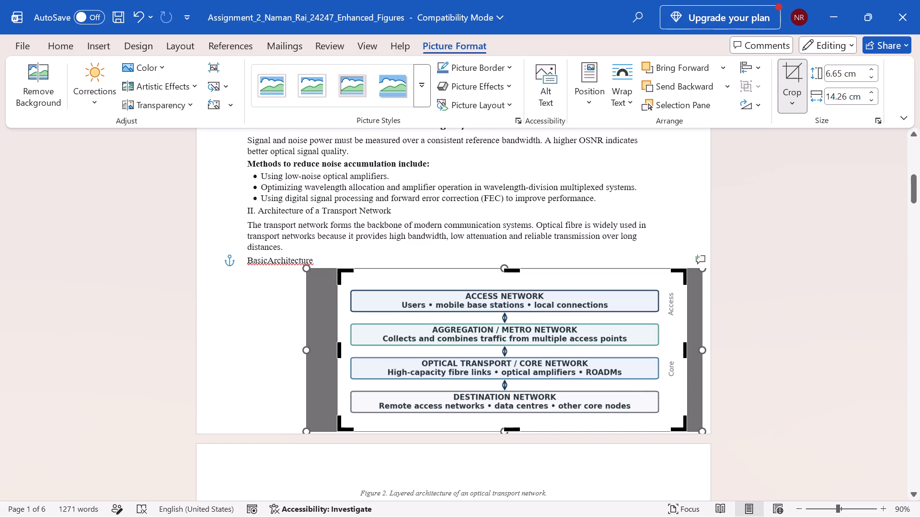
drag(511, 428, 511, 420)
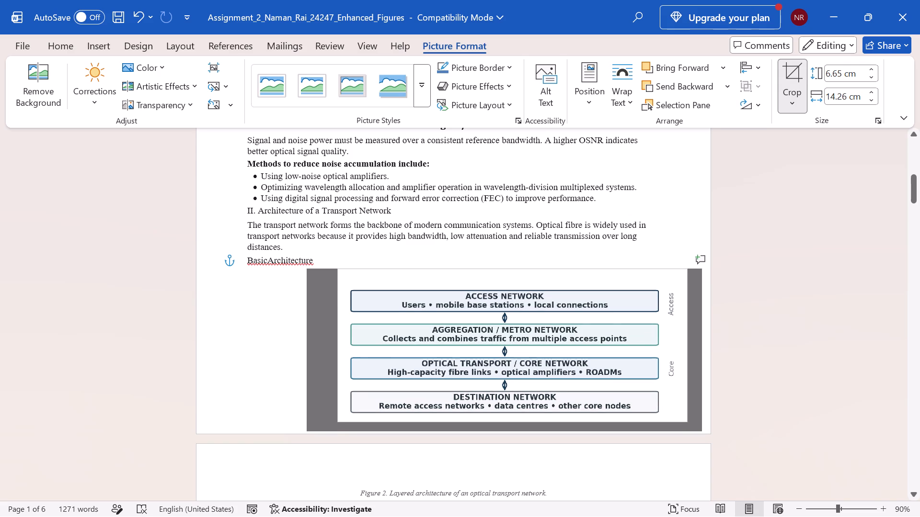
drag(511, 420, 511, 418)
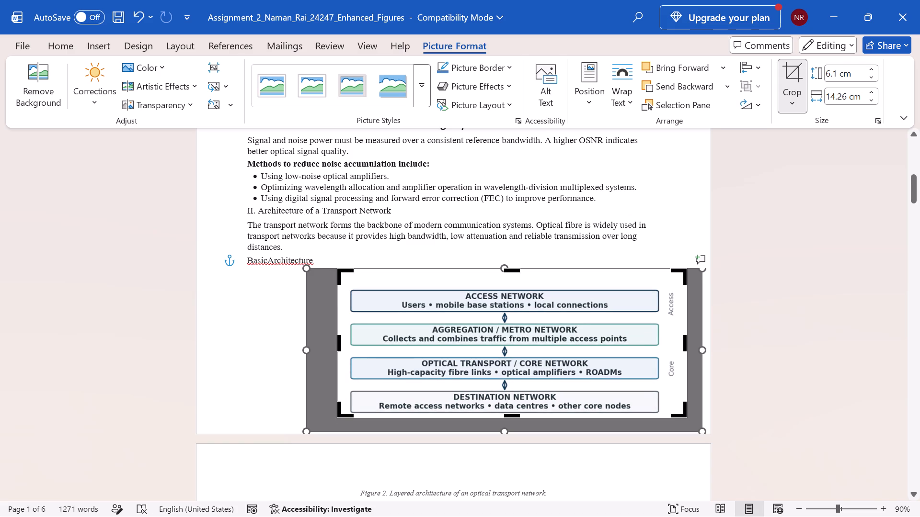
drag(513, 271, 513, 275)
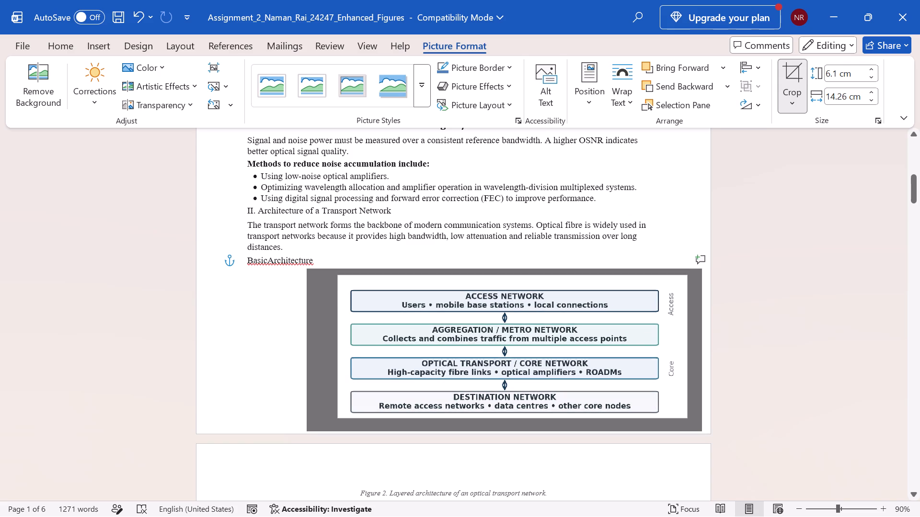
drag(513, 275, 517, 286)
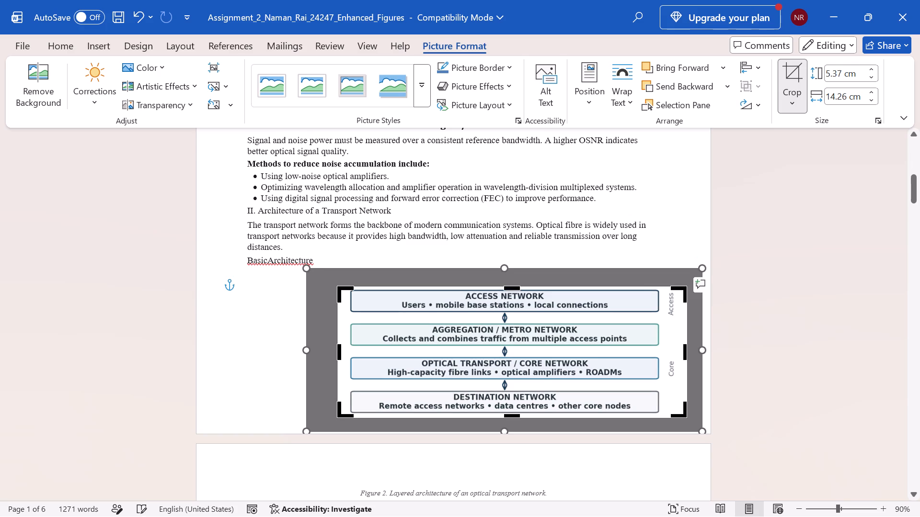
click(827, 363)
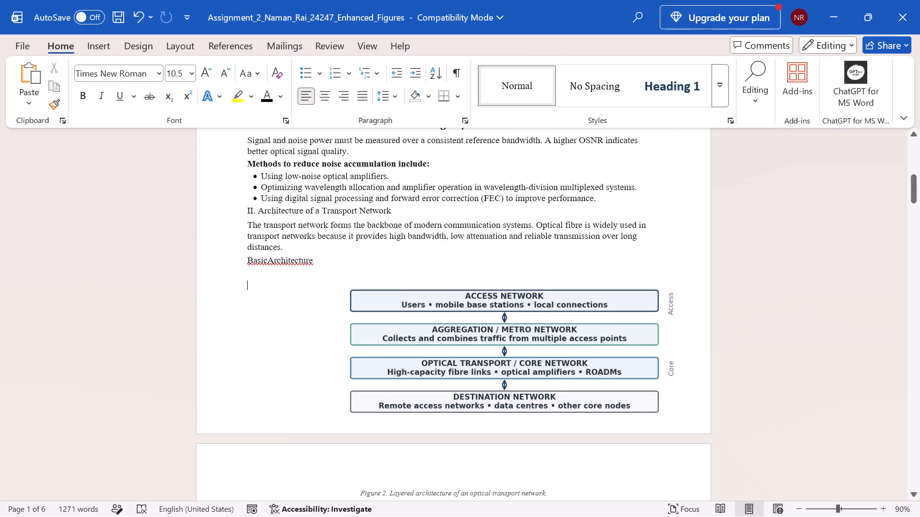
Delete the empty paragraph directly below the "BasicArchitecture" line.
key(BackSpace)
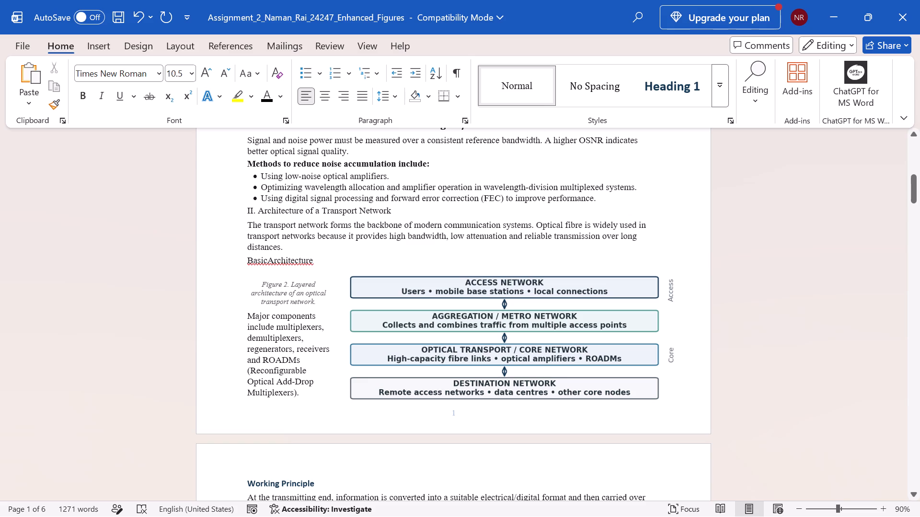
Copy the formatting of the "Optical Signal-to-Noise Ratio (OSNR)" heading onto the "BasicArchitecture" line with Format Painter.
scroll(264, 226, up, 1)
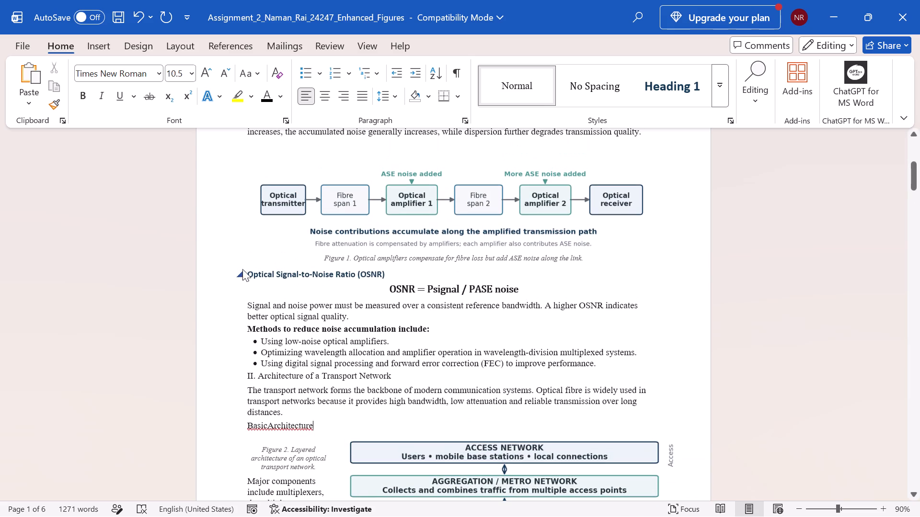
drag(249, 276, 276, 277)
drag(276, 277, 387, 275)
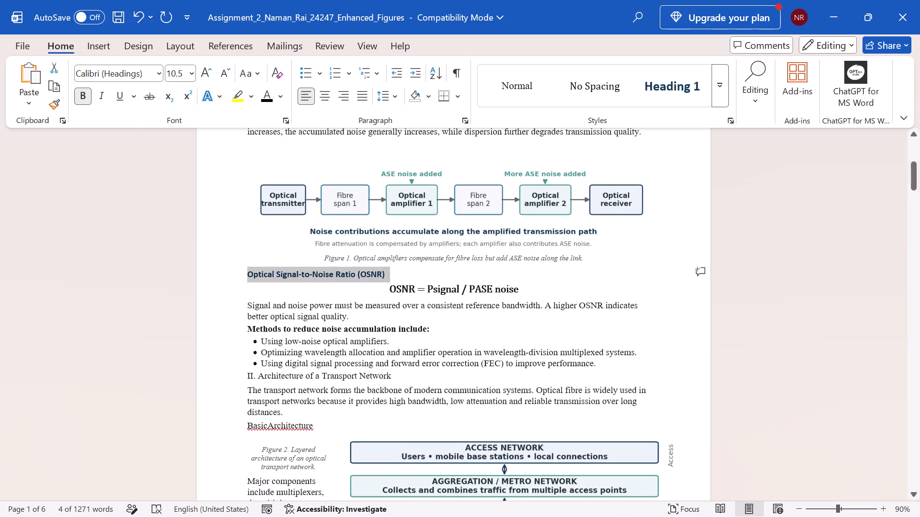
click(53, 107)
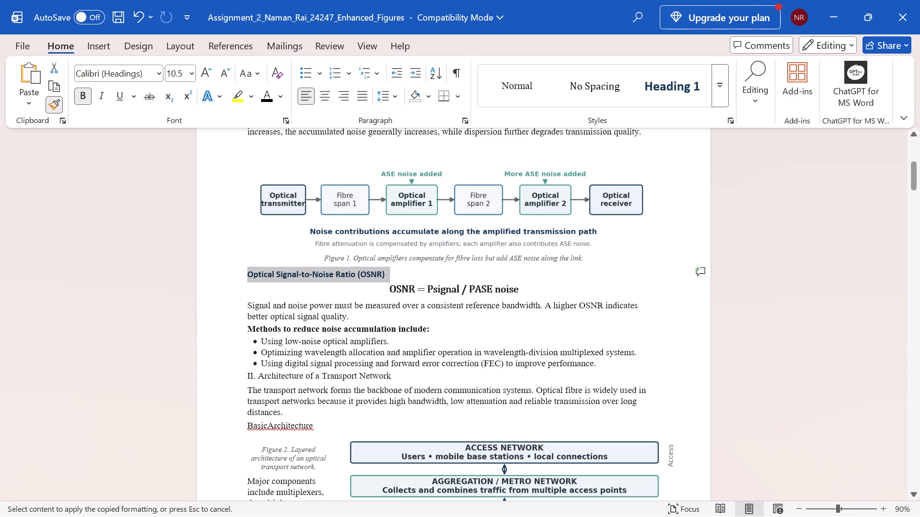
drag(318, 426, 259, 412)
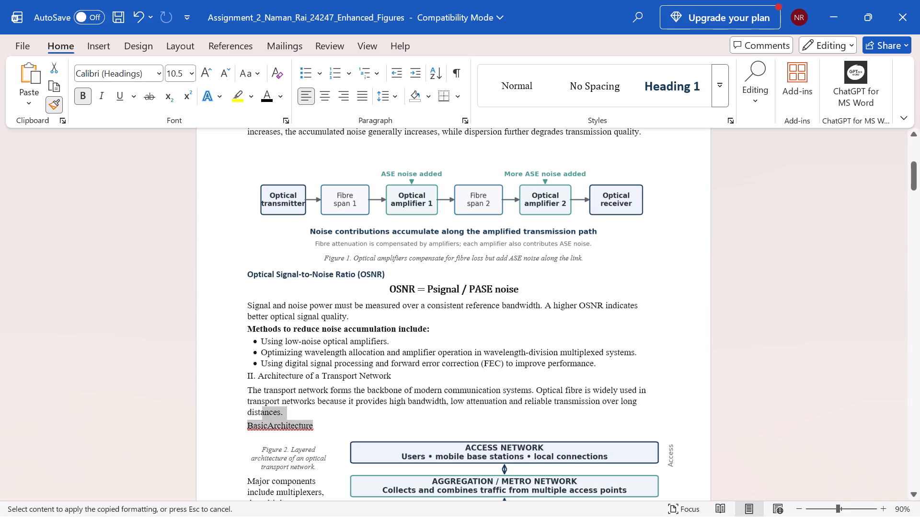
drag(259, 412, 226, 427)
click(159, 452)
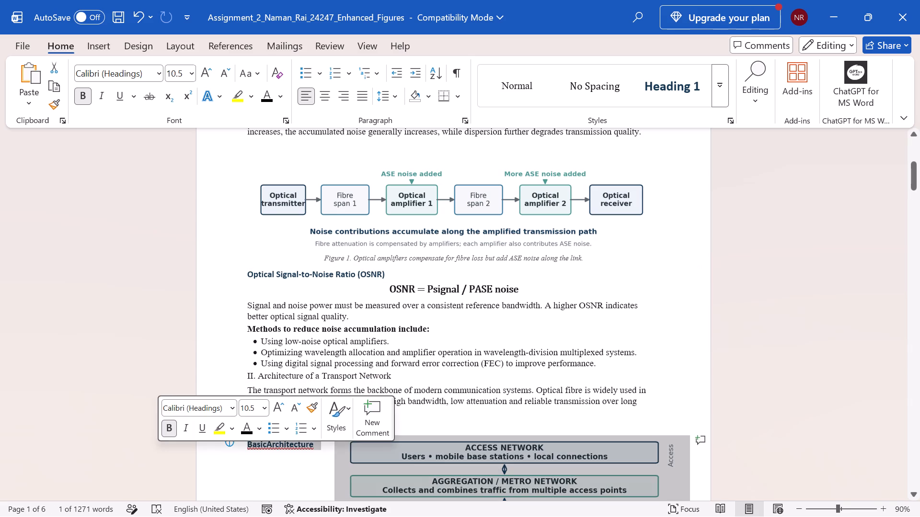
click(97, 471)
click(164, 366)
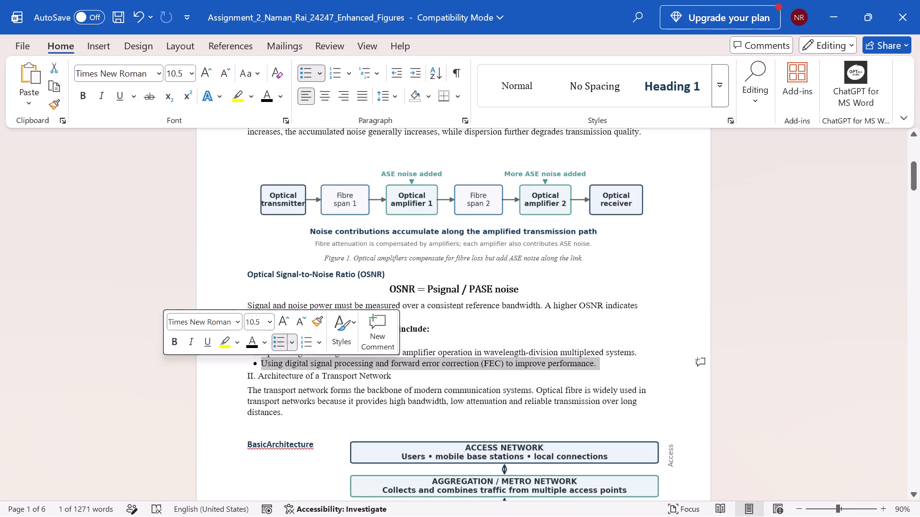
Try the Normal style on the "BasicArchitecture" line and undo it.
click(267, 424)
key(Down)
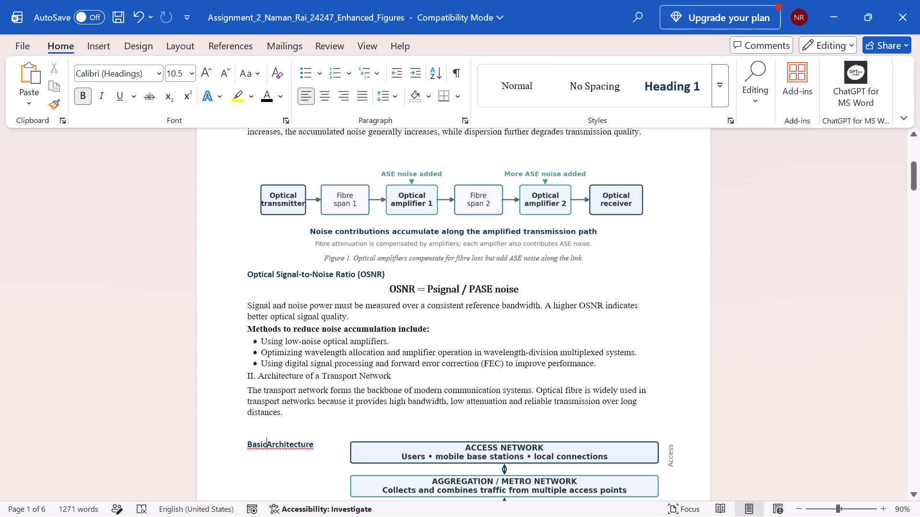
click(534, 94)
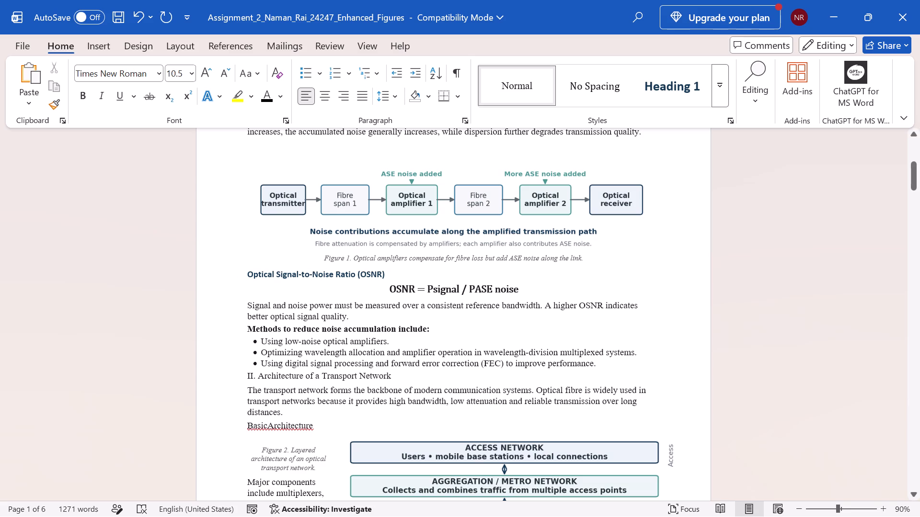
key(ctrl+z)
Narrow the layered network diagram on page 1 by pulling in both its left and right edges, keeping its height.
scroll(101, 380, down, 2)
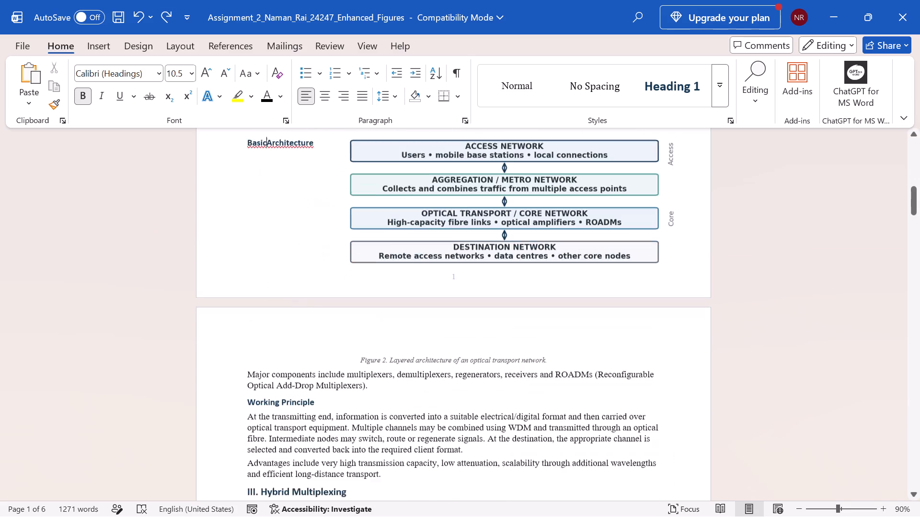
scroll(534, 256, up, 1)
click(470, 334)
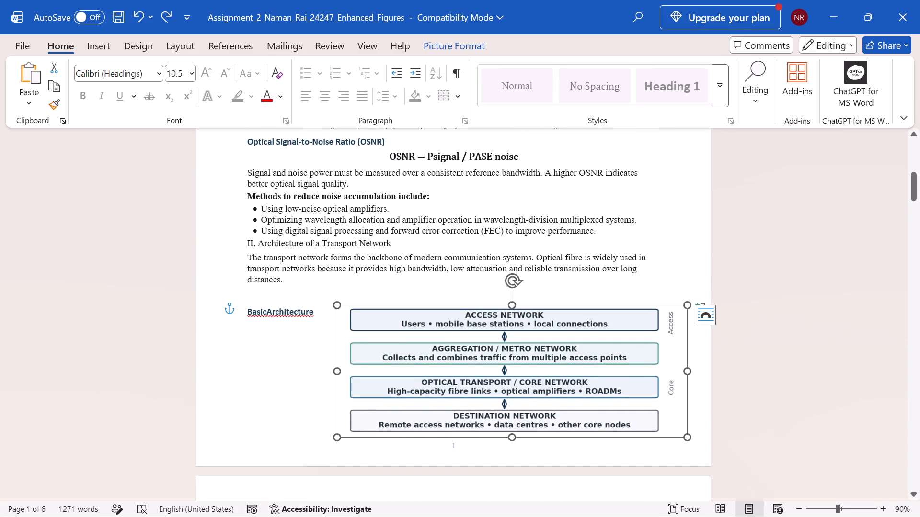
drag(341, 370, 379, 376)
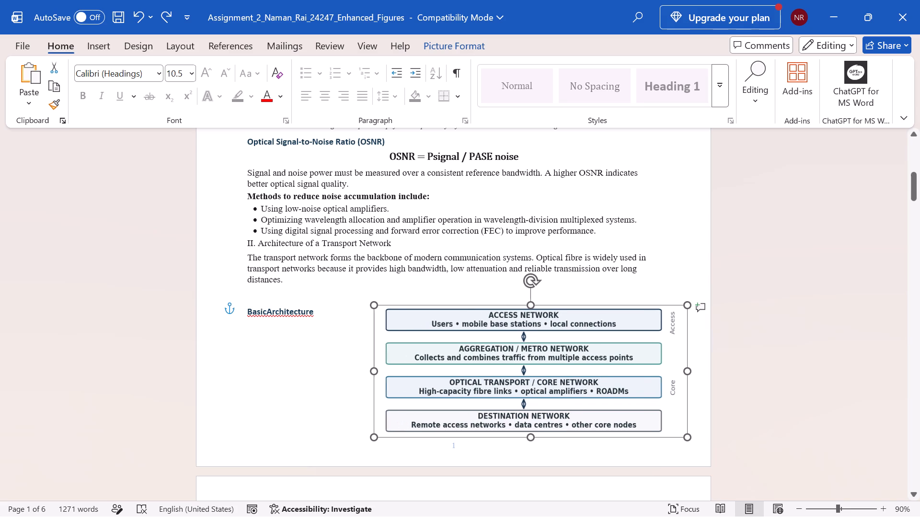
drag(379, 376, 403, 379)
drag(687, 374, 674, 375)
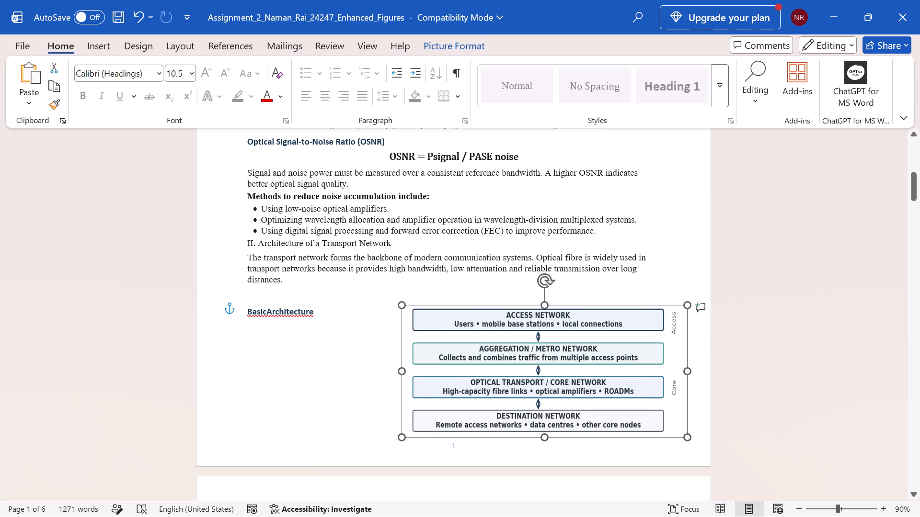
drag(674, 375, 658, 376)
Reposition the narrowed network diagram to the right of the "BasicArchitecture" heading, within the bottom of page 1, and deselect it.
drag(587, 393, 628, 375)
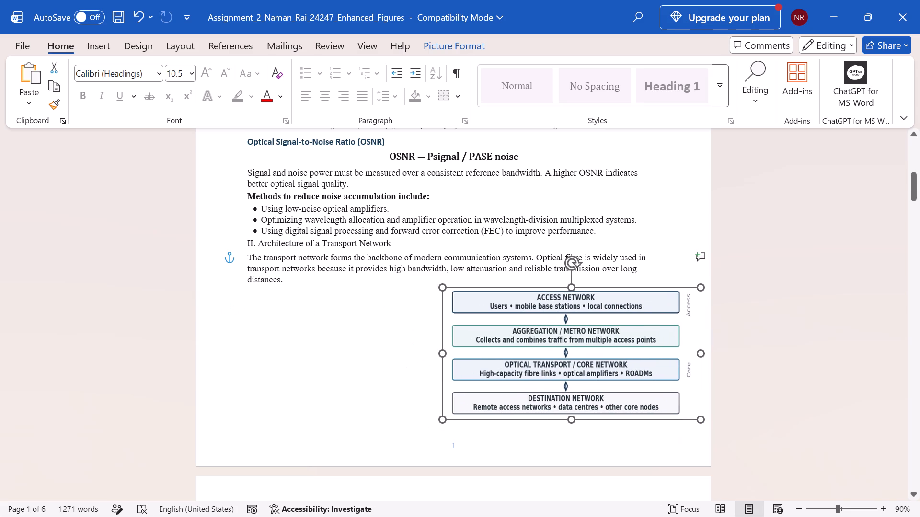
drag(628, 375, 598, 396)
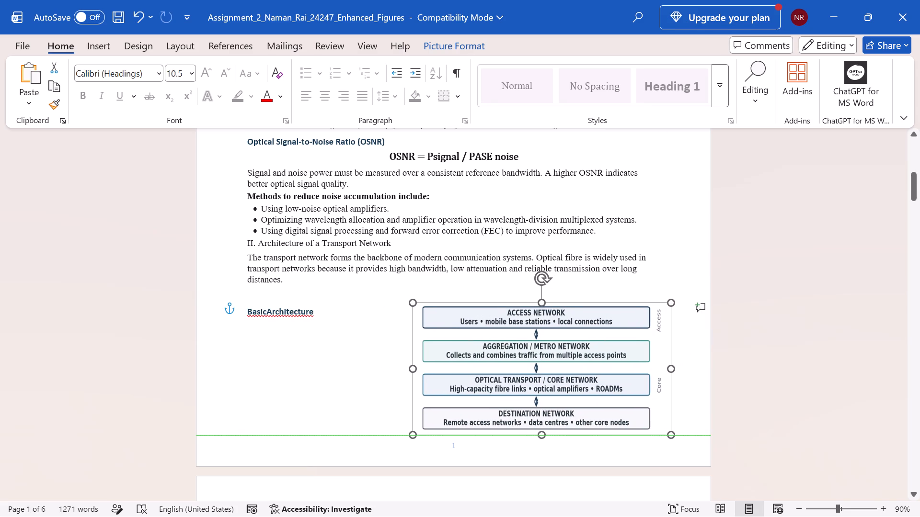
drag(598, 396, 599, 396)
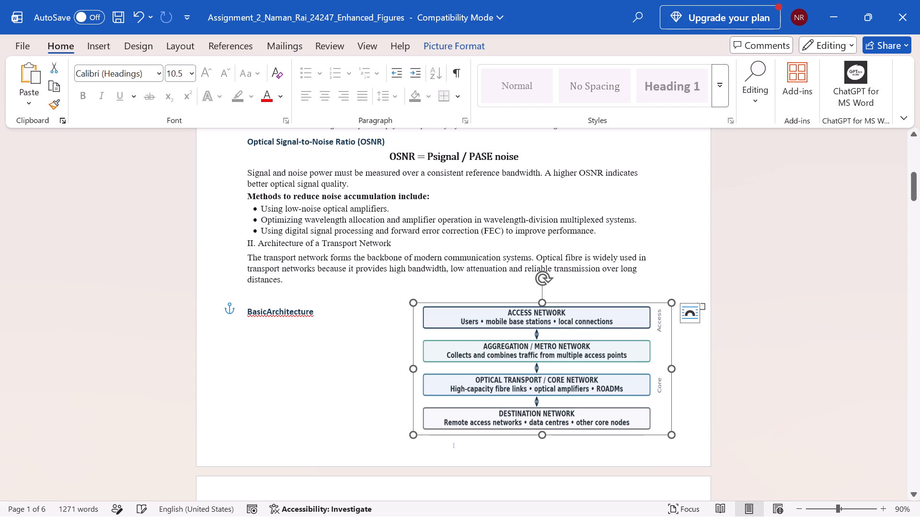
click(329, 297)
click(318, 295)
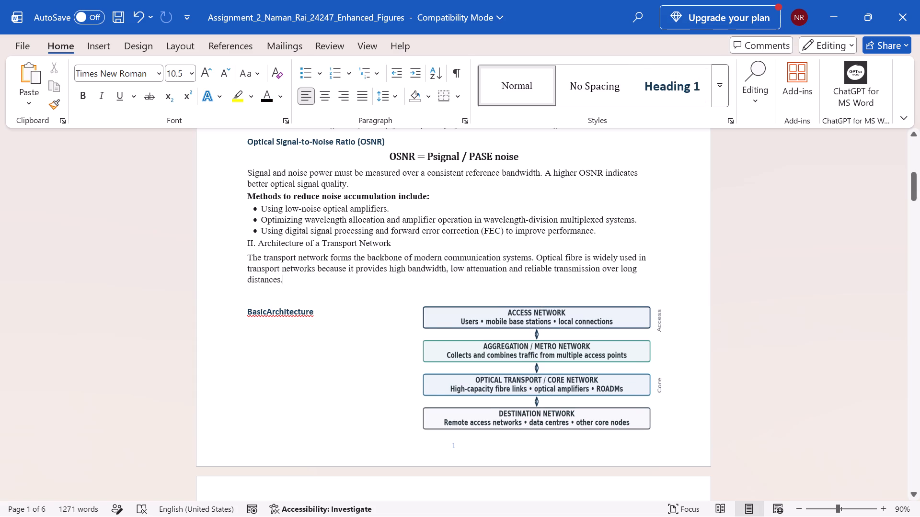
Move the layered network diagram to the left page margin, just below the "BasicArchitecture" heading, and deselect it.
drag(463, 339, 295, 359)
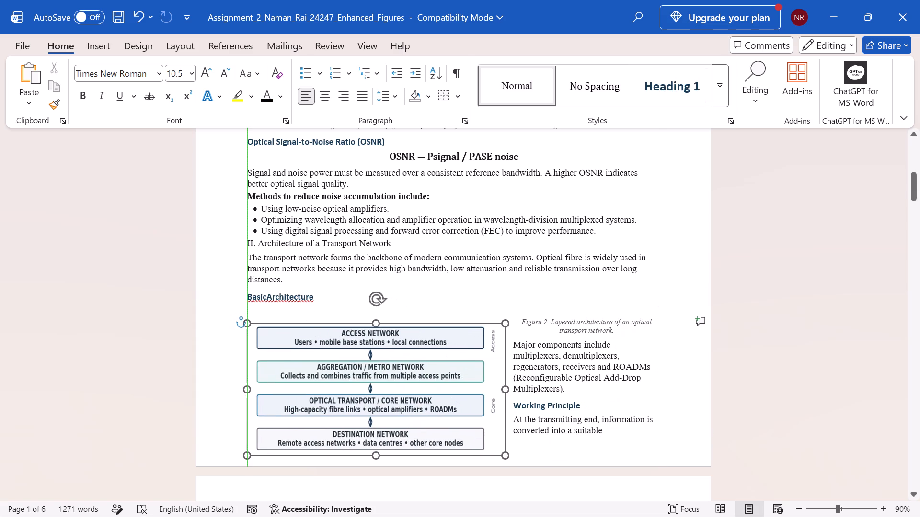
drag(295, 359, 288, 345)
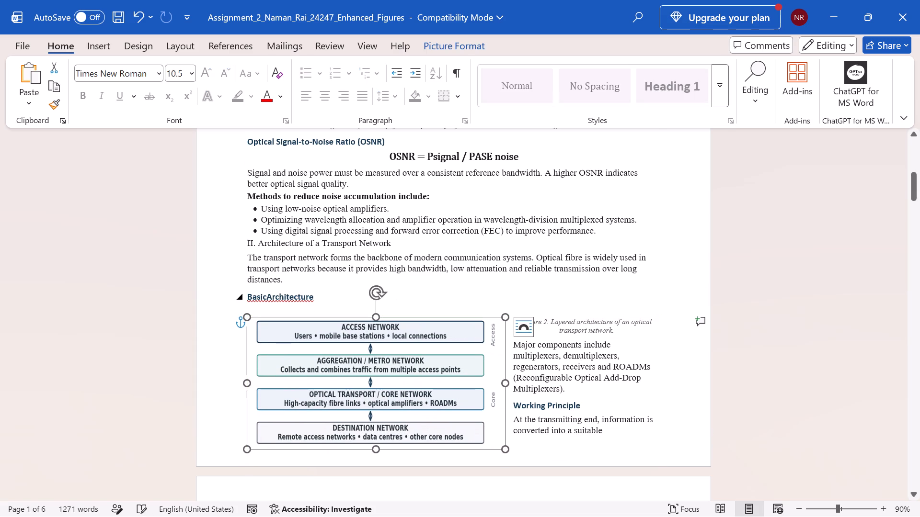
click(752, 421)
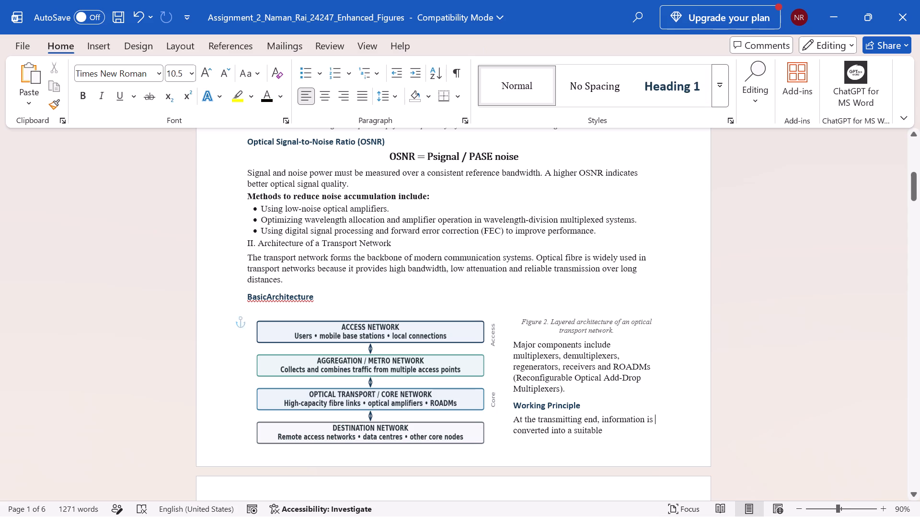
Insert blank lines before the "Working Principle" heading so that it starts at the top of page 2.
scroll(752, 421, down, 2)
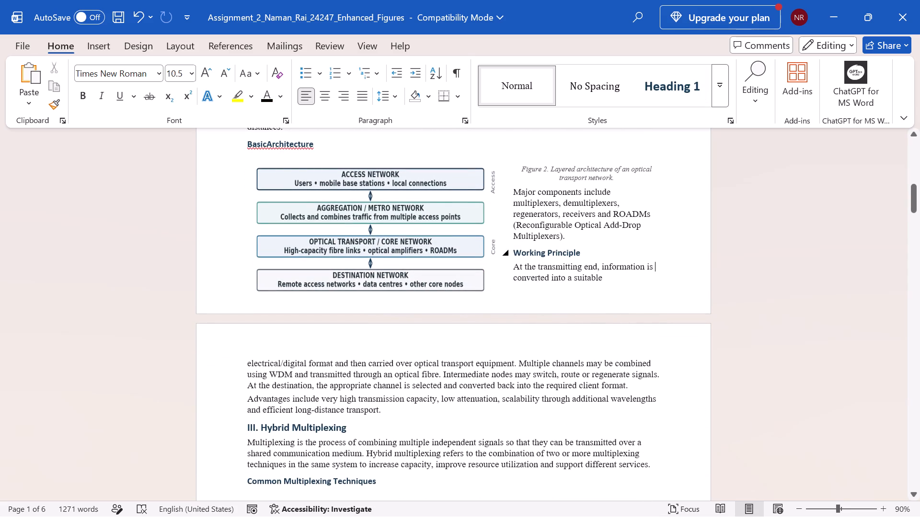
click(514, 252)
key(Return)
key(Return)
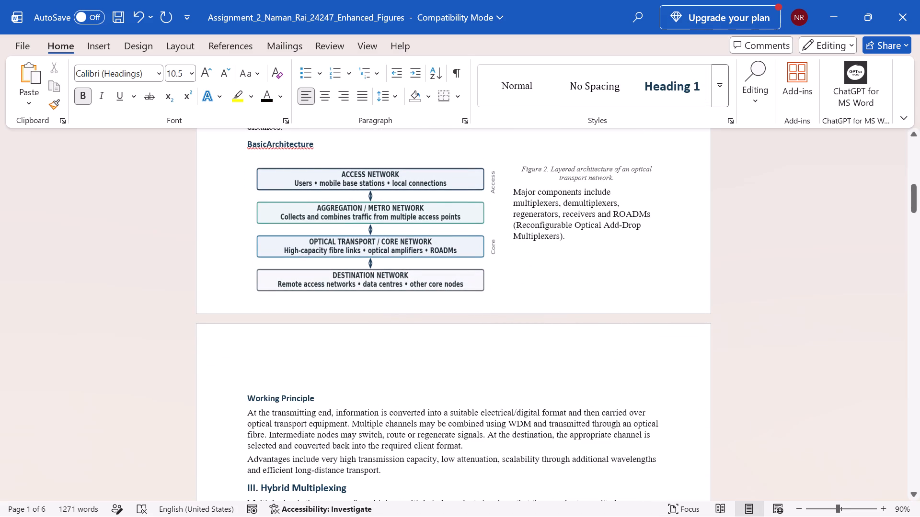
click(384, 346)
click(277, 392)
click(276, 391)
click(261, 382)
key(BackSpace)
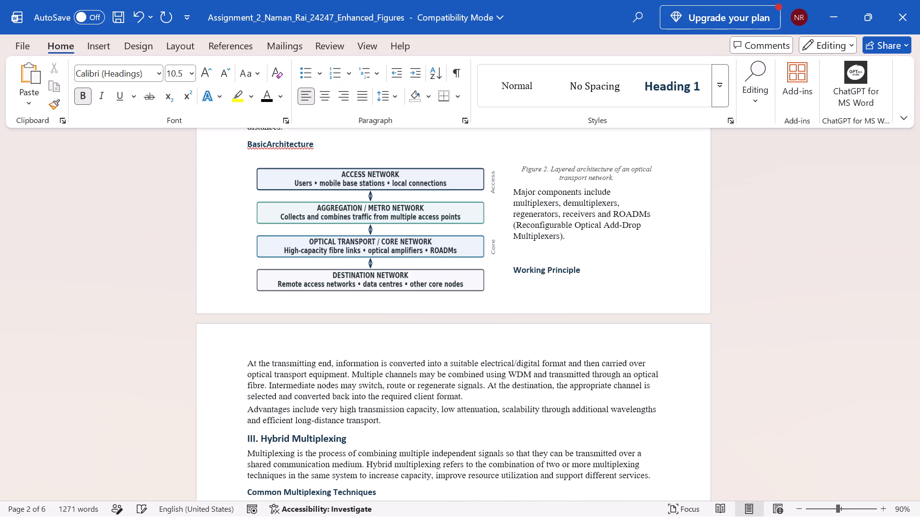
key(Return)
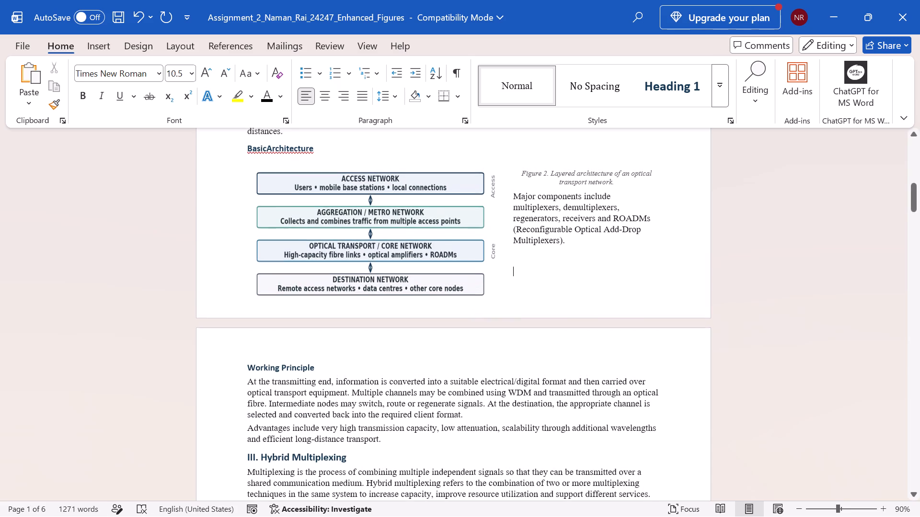
scroll(534, 251, up, 1)
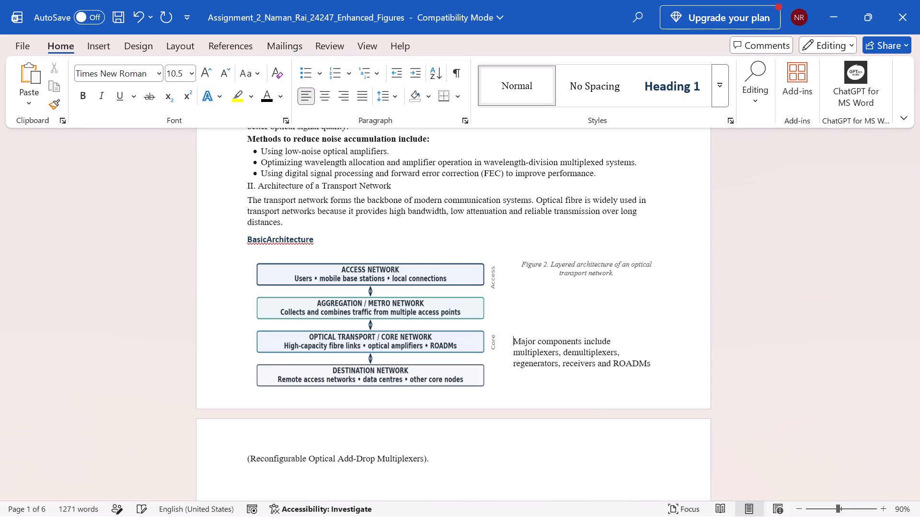
key(Return)
key(Return)
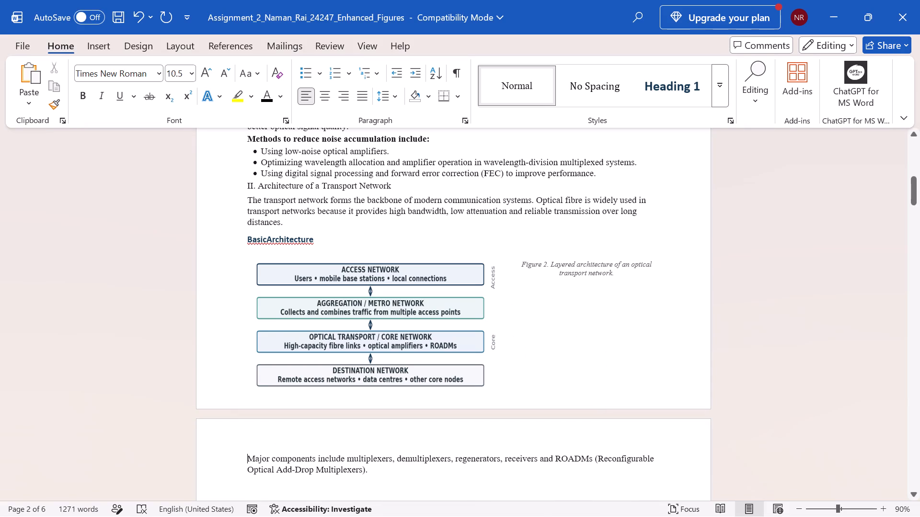
Delete the blank lines between the "Major components" paragraph and the "Working Principle" heading on page 2.
scroll(386, 435, down, 1)
scroll(314, 285, up, 1)
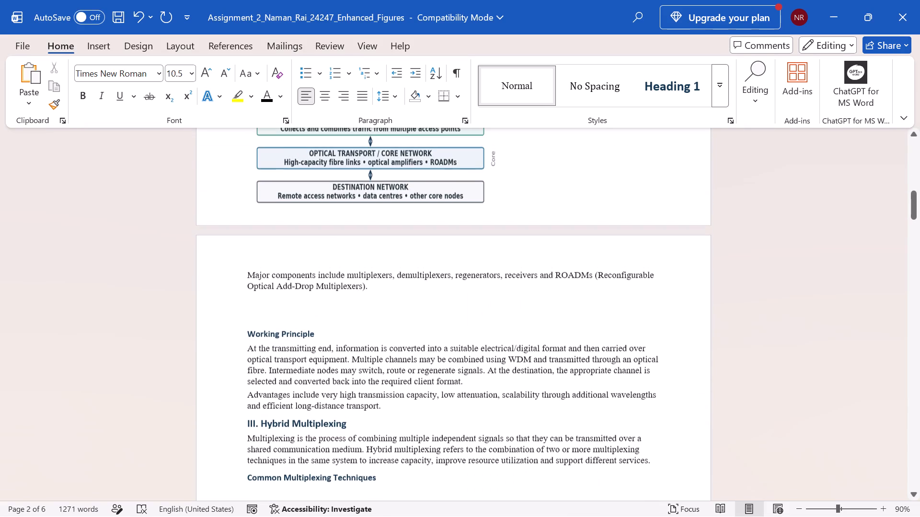
click(254, 321)
key(BackSpace)
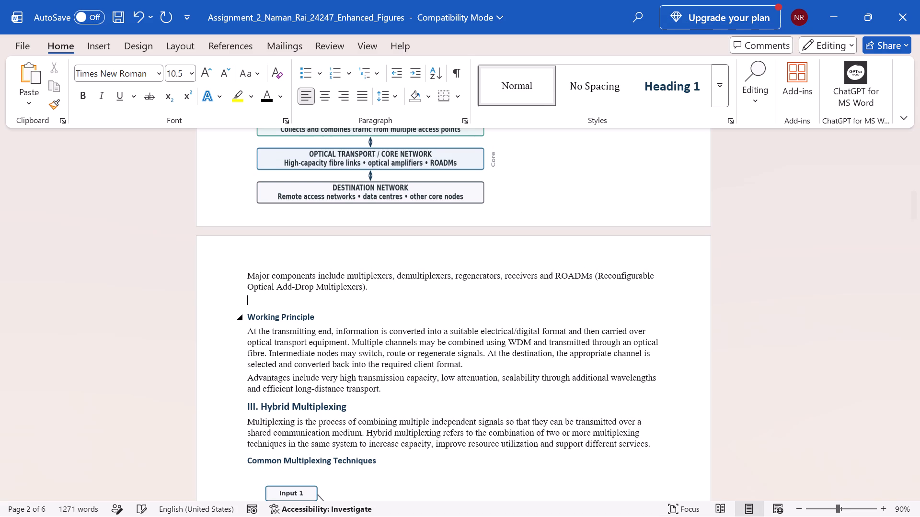
key(BackSpace)
Insert five blank lines before the Figure 2 caption to lower it to about mid-height beside the diagram.
scroll(467, 204, up, 1)
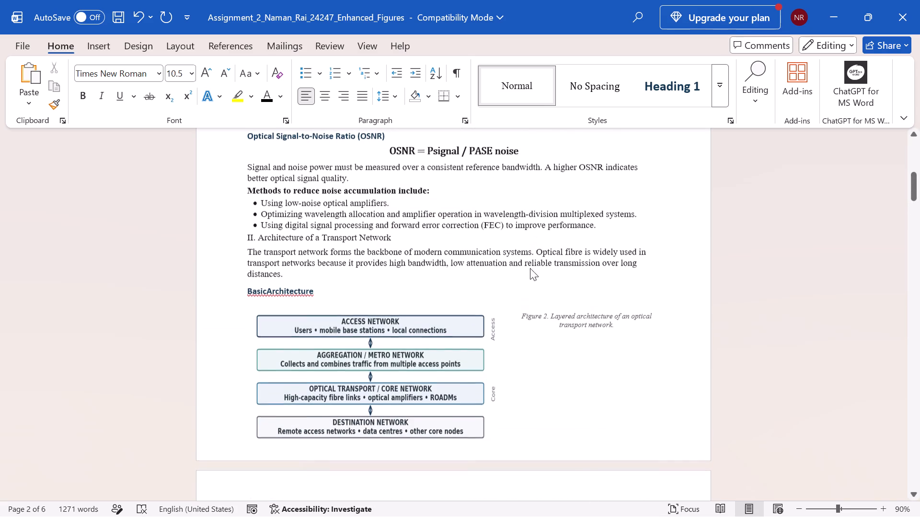
click(558, 317)
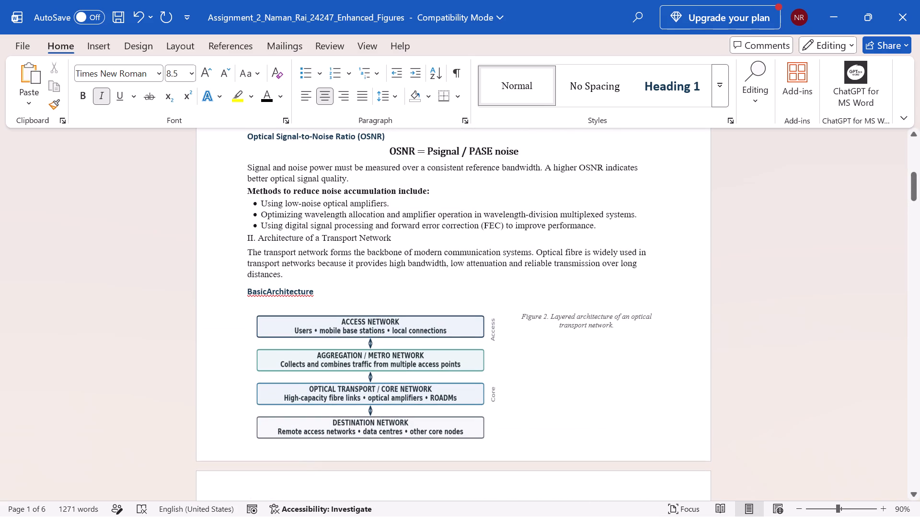
drag(524, 314, 628, 331)
click(571, 331)
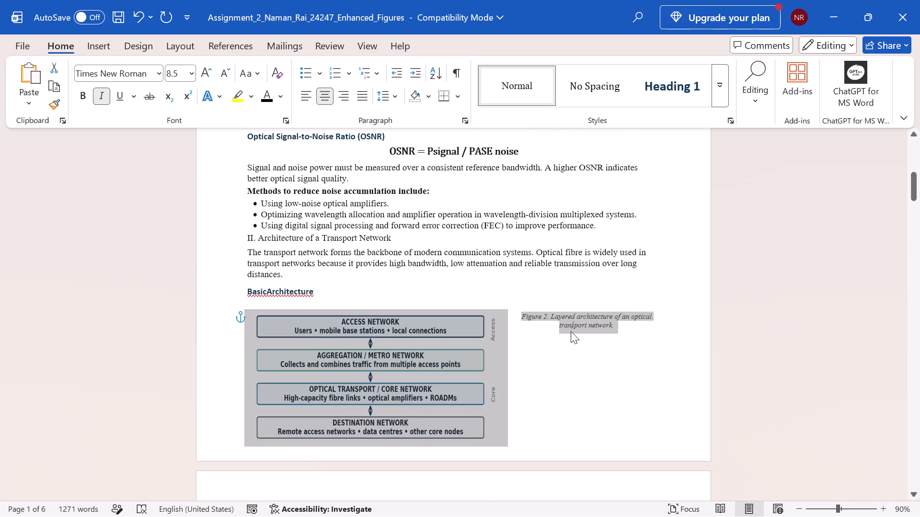
click(524, 317)
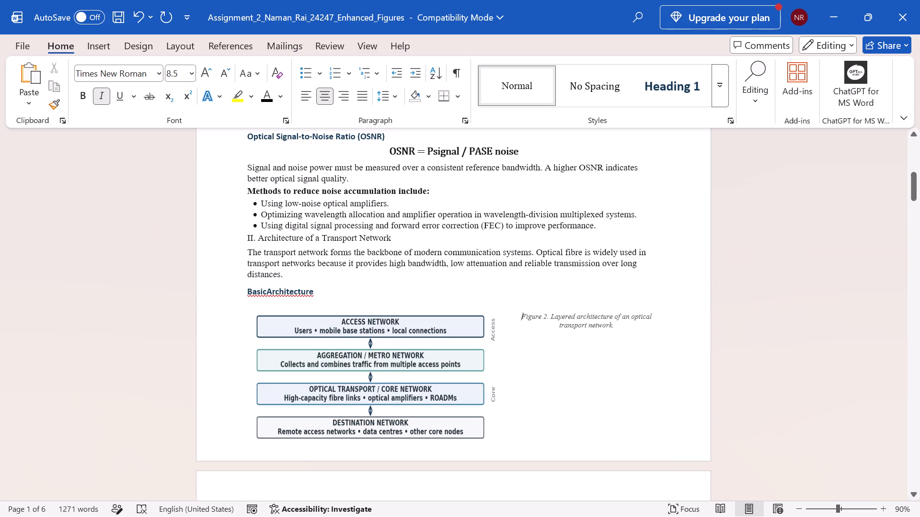
key(Return)
key(Return)
key(Return)
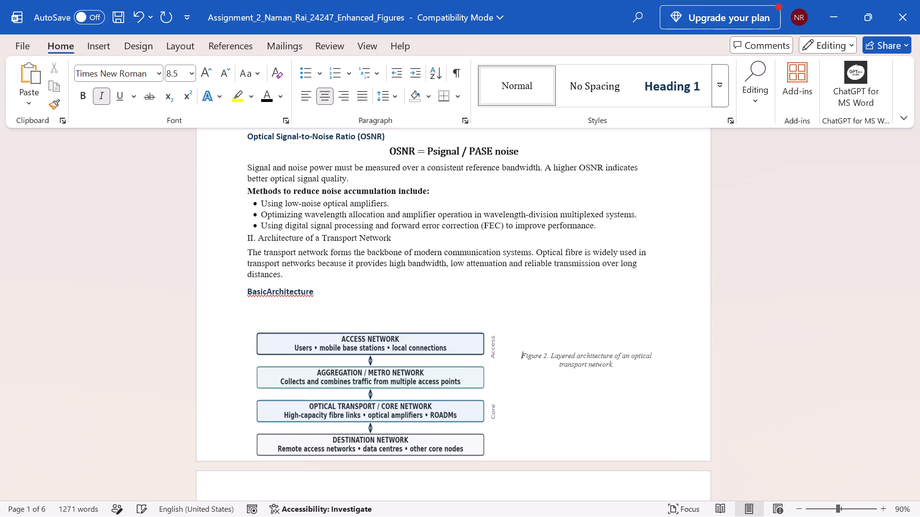
key(Return)
key(Return)
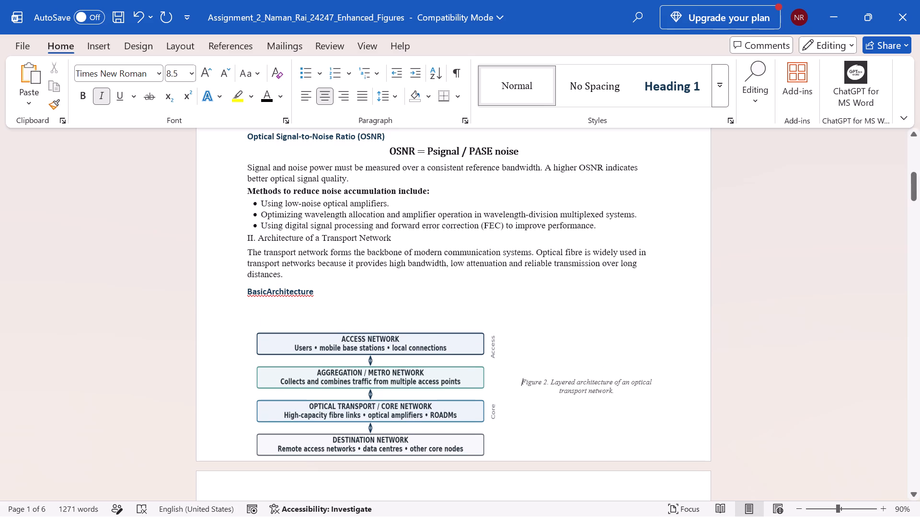
Move the layered network diagram back up under the "BasicArchitecture" heading, placing it slightly past the left text margin.
drag(417, 373, 403, 350)
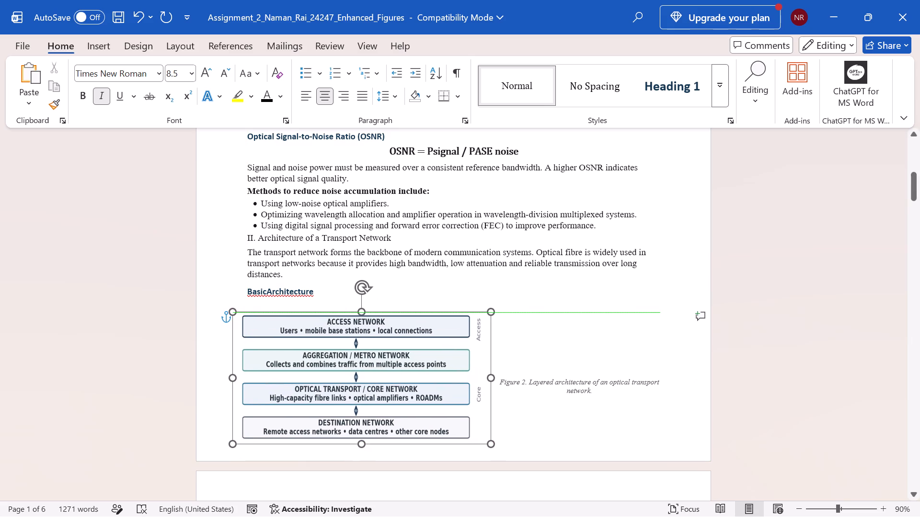
drag(403, 350, 405, 342)
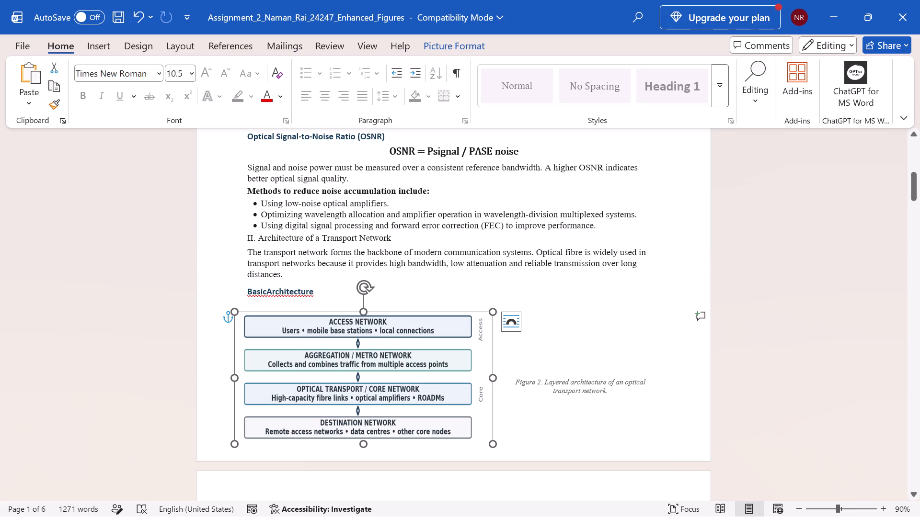
Add the missing space in the "BasicArchitecture" heading so it reads "Basic Architecture".
click(248, 291)
scroll(356, 268, up, 1)
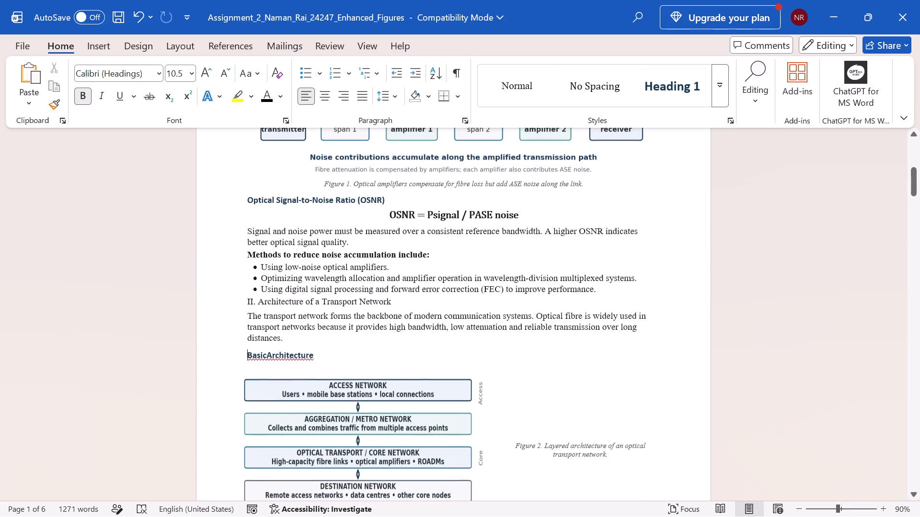
click(324, 200)
click(277, 359)
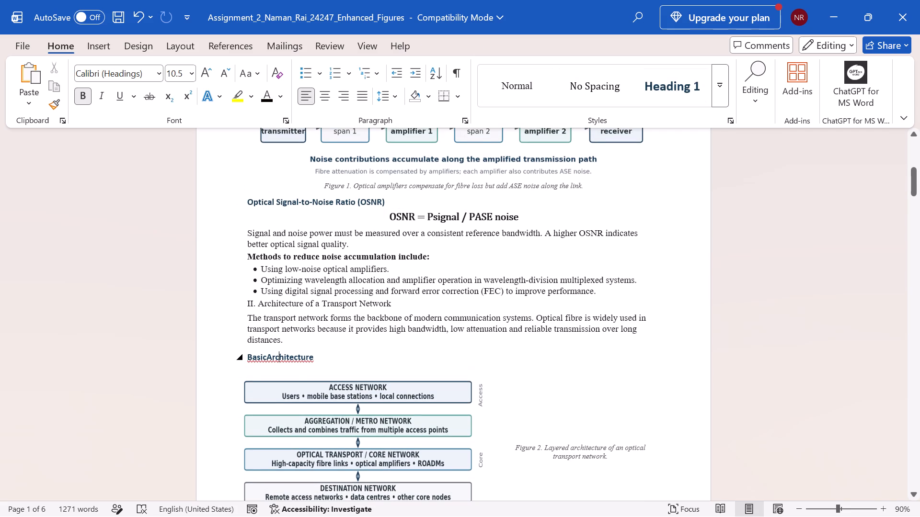
scroll(277, 359, down, 1)
click(265, 199)
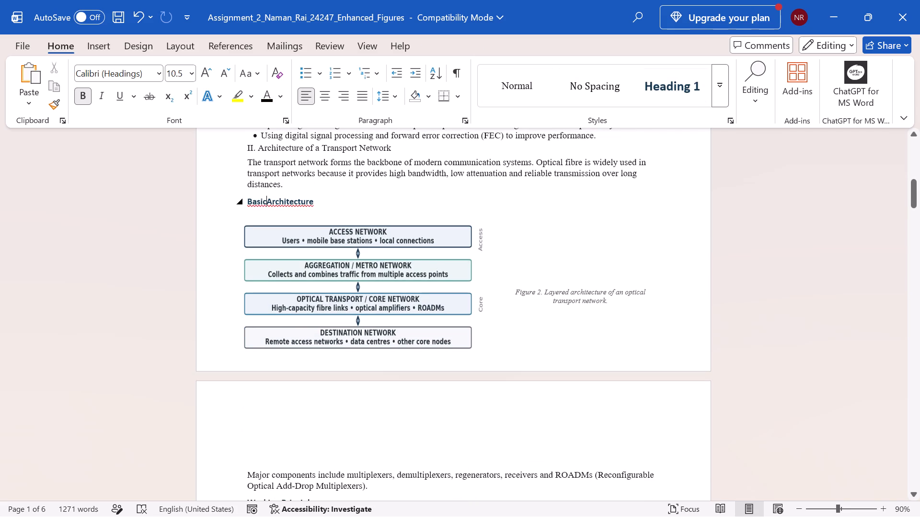
key(space)
click(159, 247)
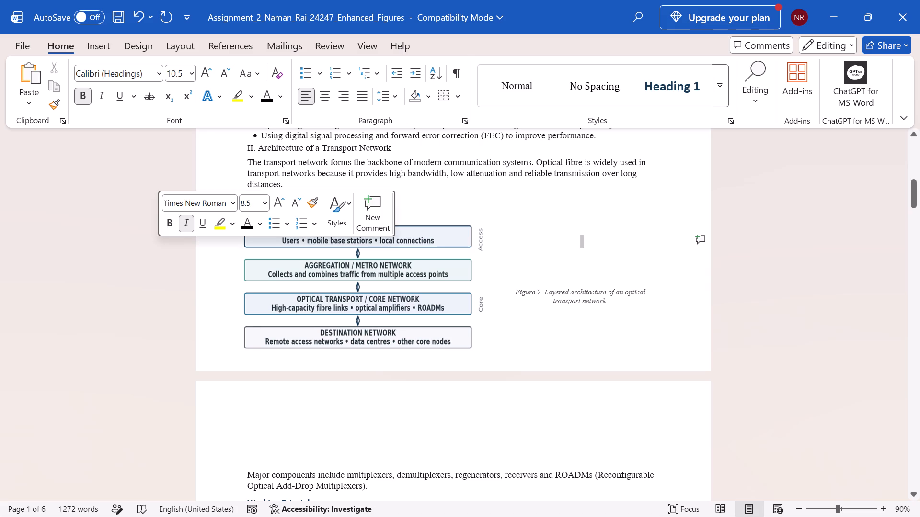
click(159, 298)
Delete the blank lines at the top of page 2 so the "Major components include" paragraph starts the page.
scroll(159, 298, down, 1)
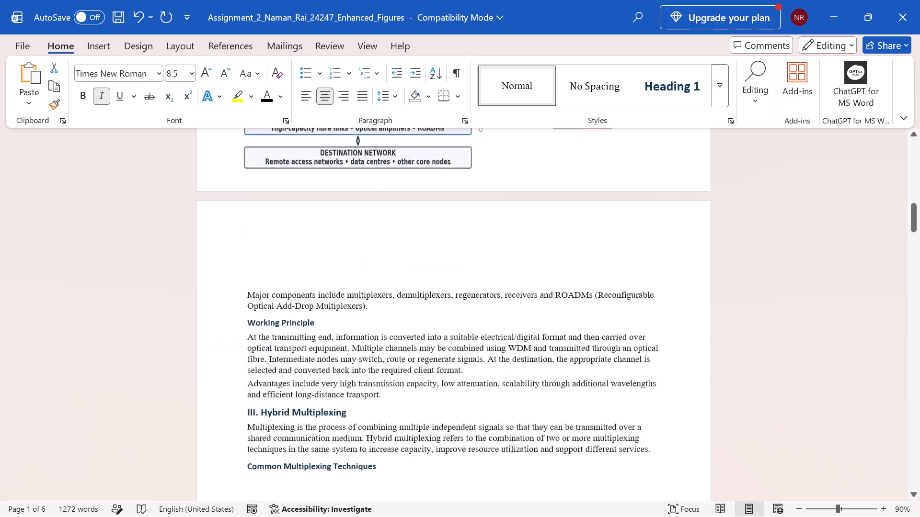
scroll(159, 298, down, 1)
scroll(310, 266, up, 1)
click(307, 175)
scroll(307, 175, up, 1)
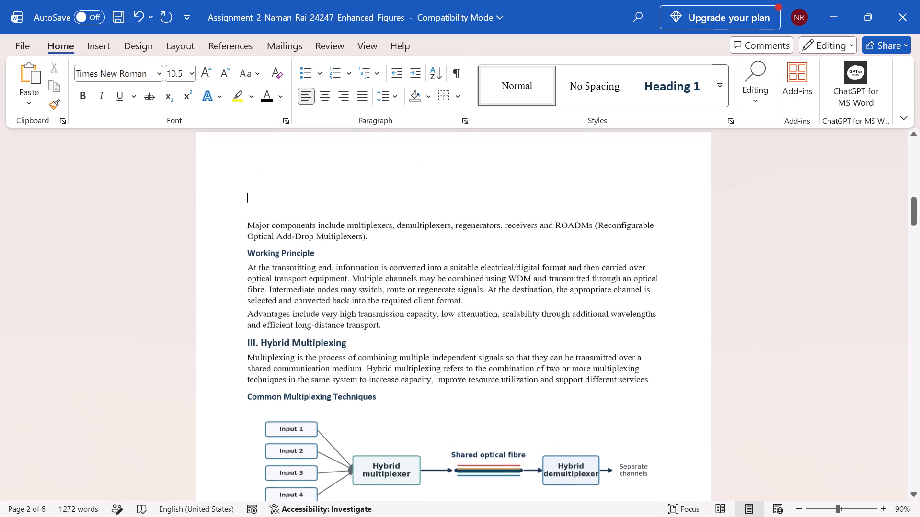
scroll(307, 175, up, 1)
key(Down)
key(BackSpace)
key(BackSpace)
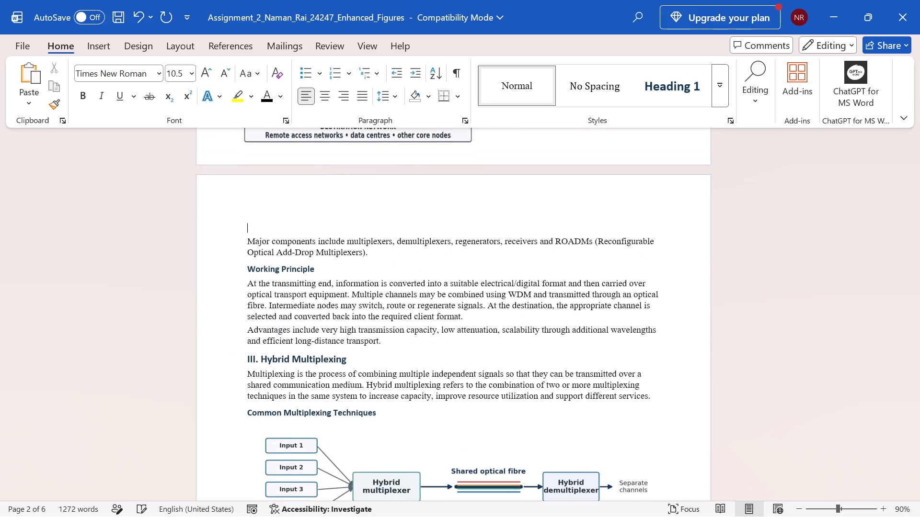
key(BackSpace)
key(BackSpace)
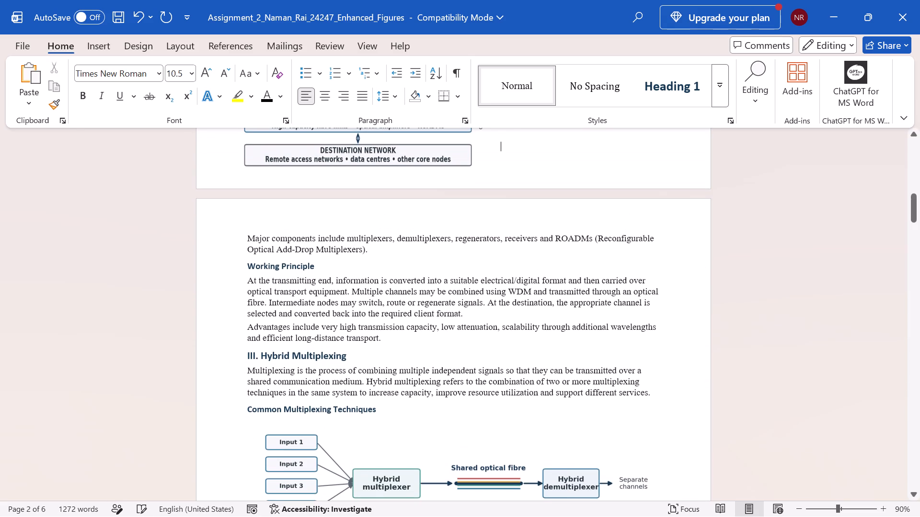
scroll(338, 245, up, 1)
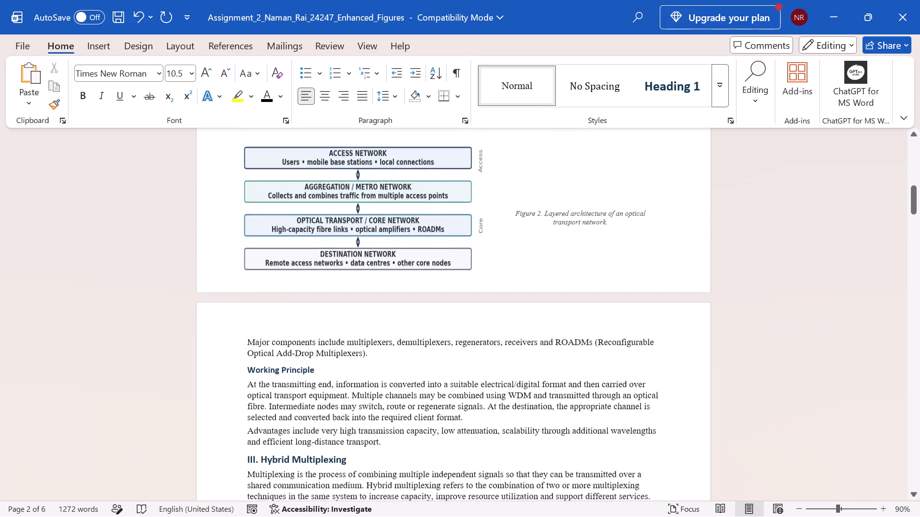
scroll(338, 245, down, 5)
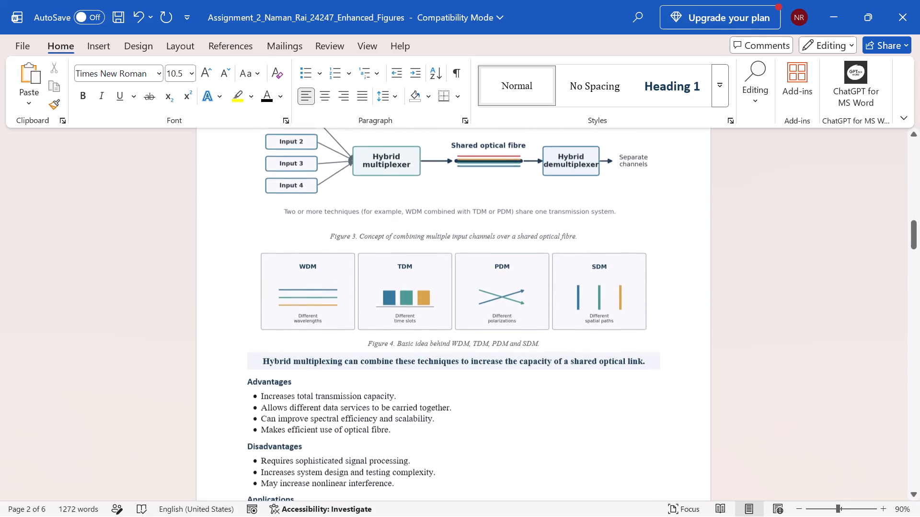
Insert a blank line above the "Working Principle" heading so that the heading and its introductory sentence start page 4.
scroll(338, 245, down, 3)
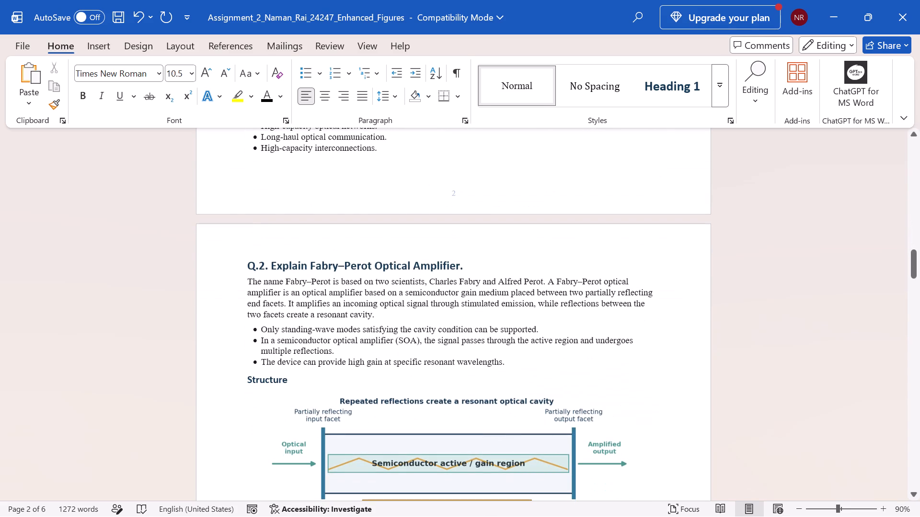
scroll(338, 245, down, 7)
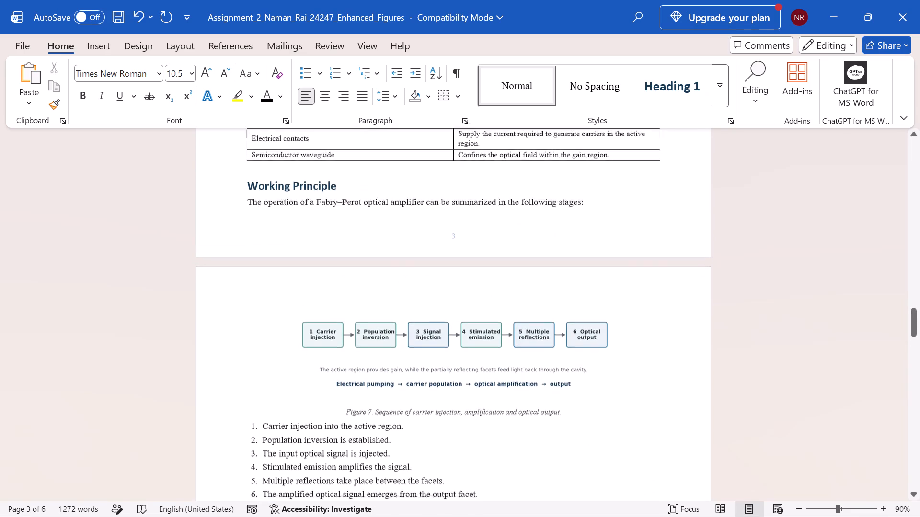
scroll(338, 245, up, 1)
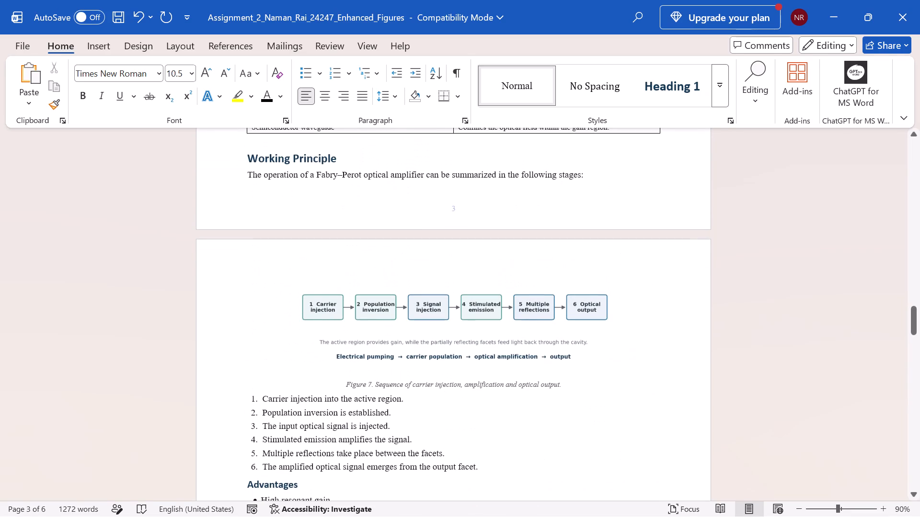
click(251, 155)
key(Return)
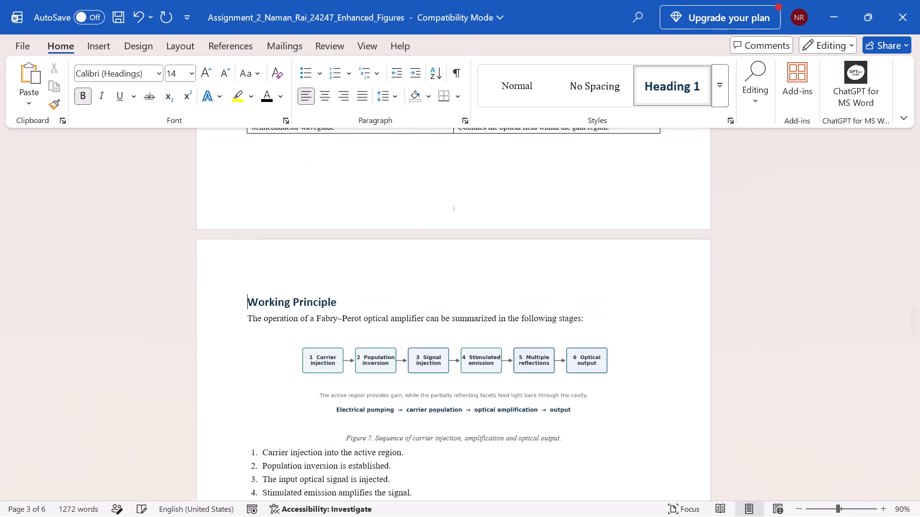
click(353, 189)
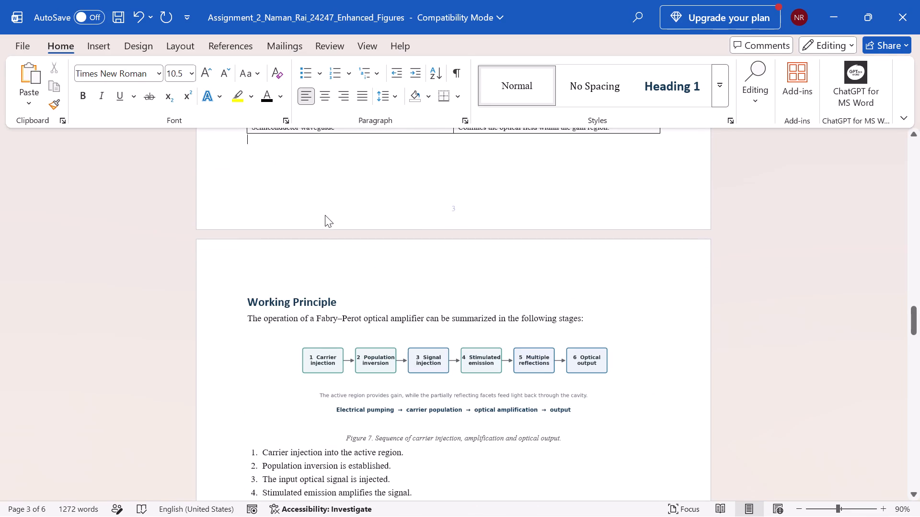
click(250, 279)
key(Down)
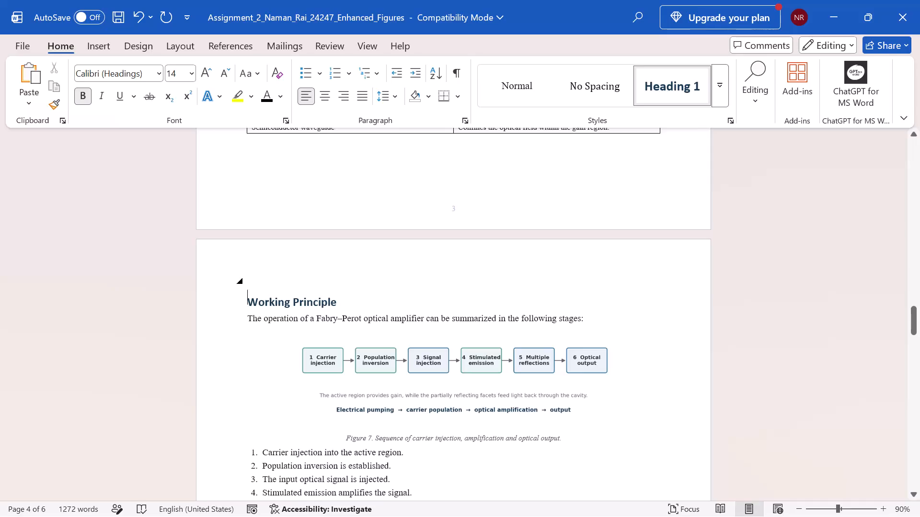
key(Up)
key(BackSpace)
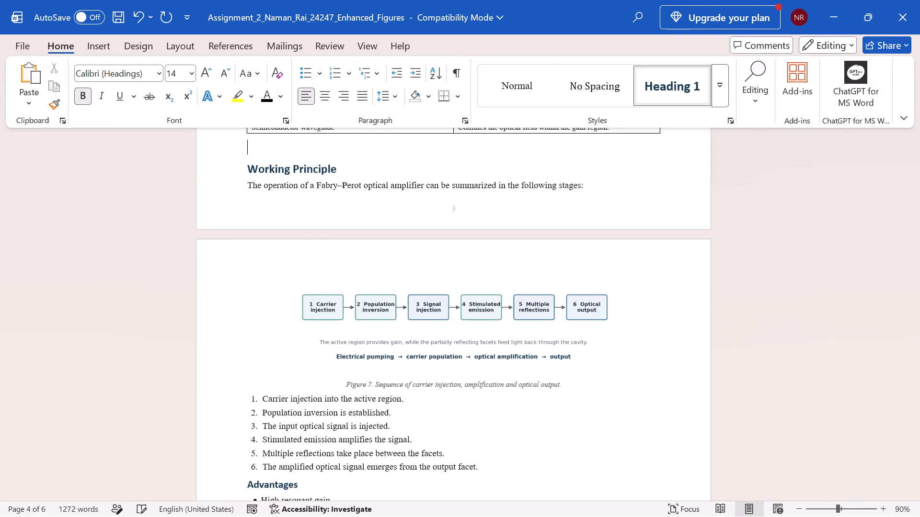
key(Return)
Insert a blank line between the Figure 7 caption and the numbered list of working stages.
scroll(208, 442, down, 1)
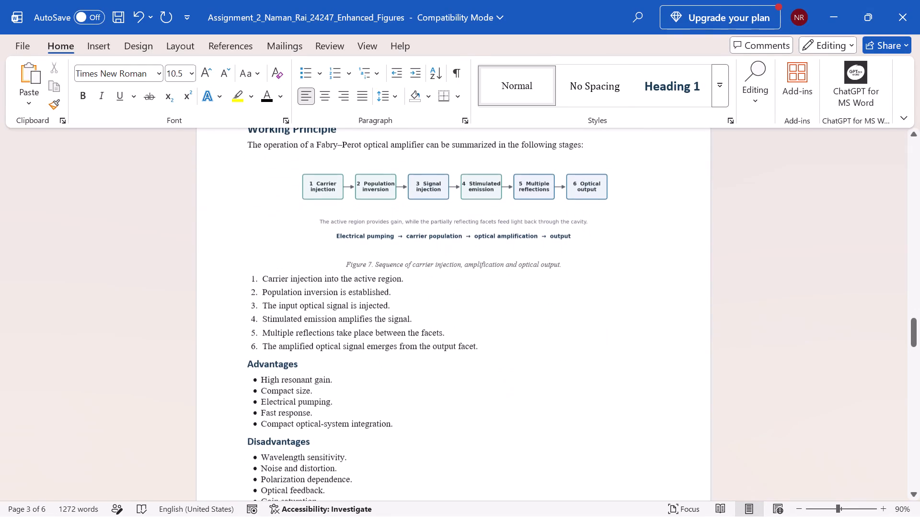
click(401, 255)
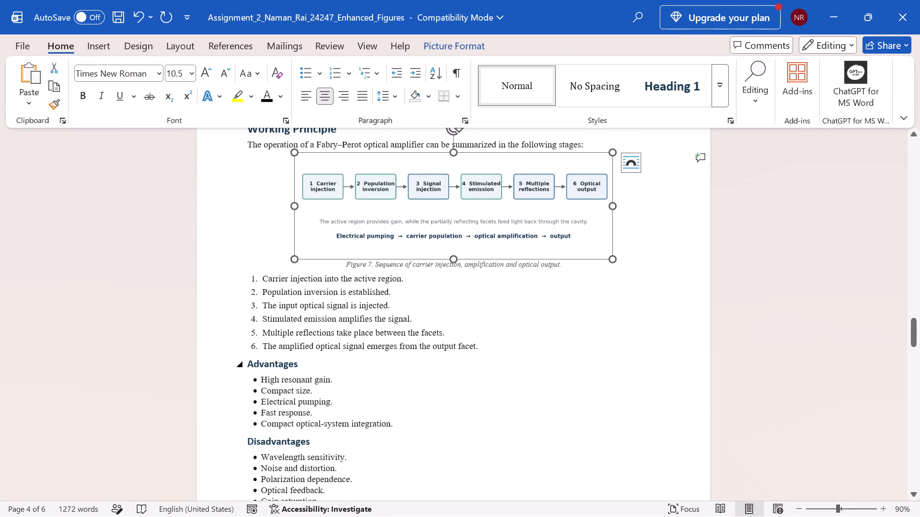
click(587, 273)
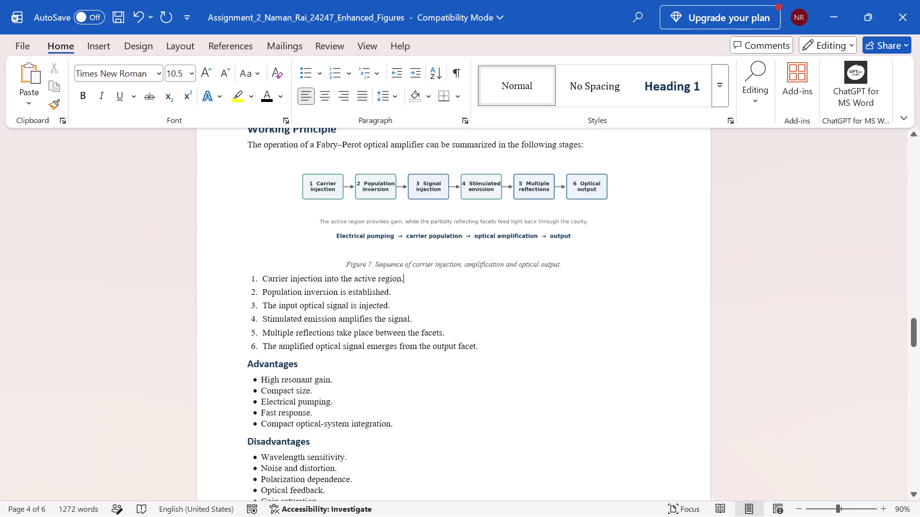
click(240, 275)
key(Return)
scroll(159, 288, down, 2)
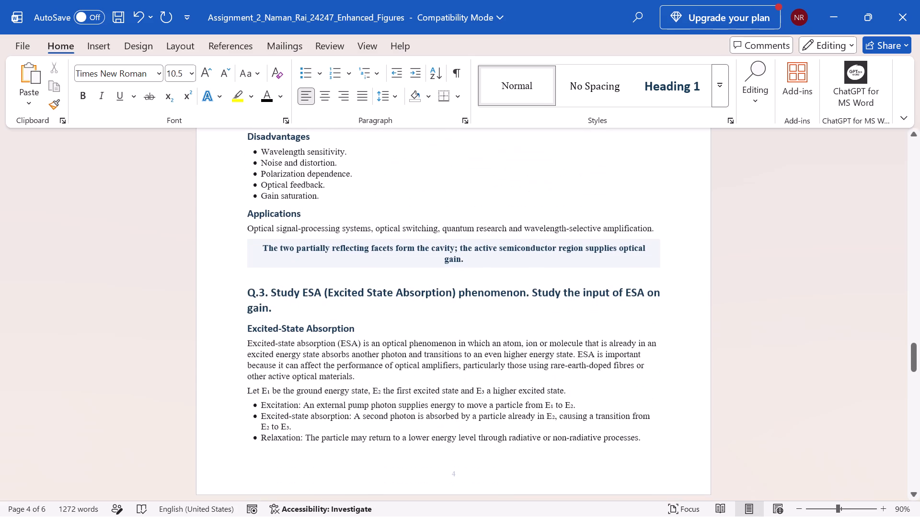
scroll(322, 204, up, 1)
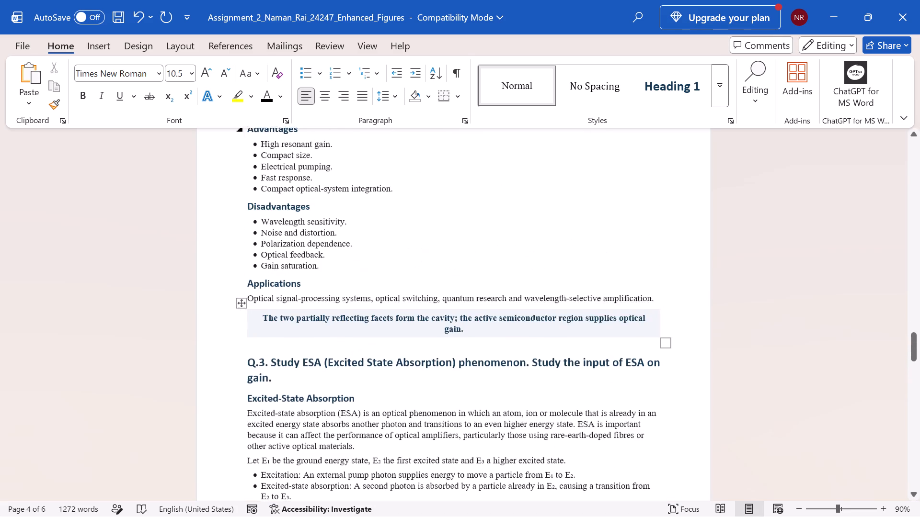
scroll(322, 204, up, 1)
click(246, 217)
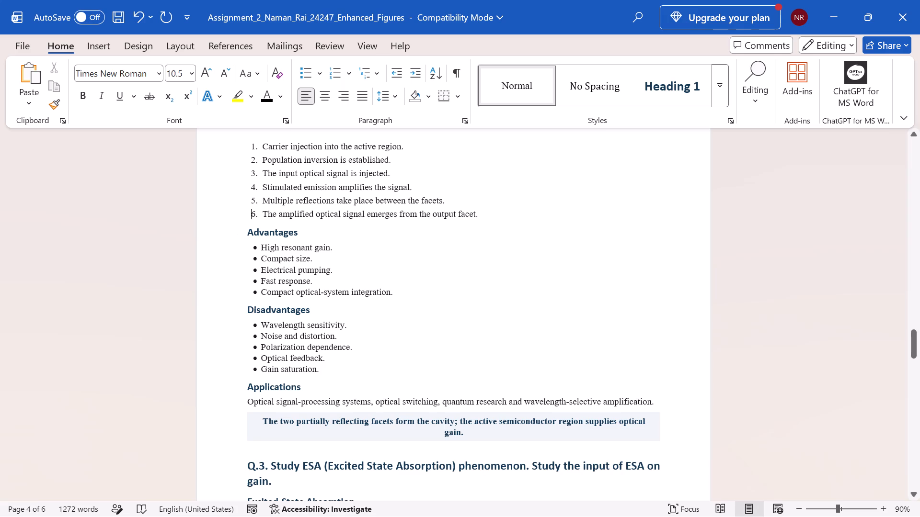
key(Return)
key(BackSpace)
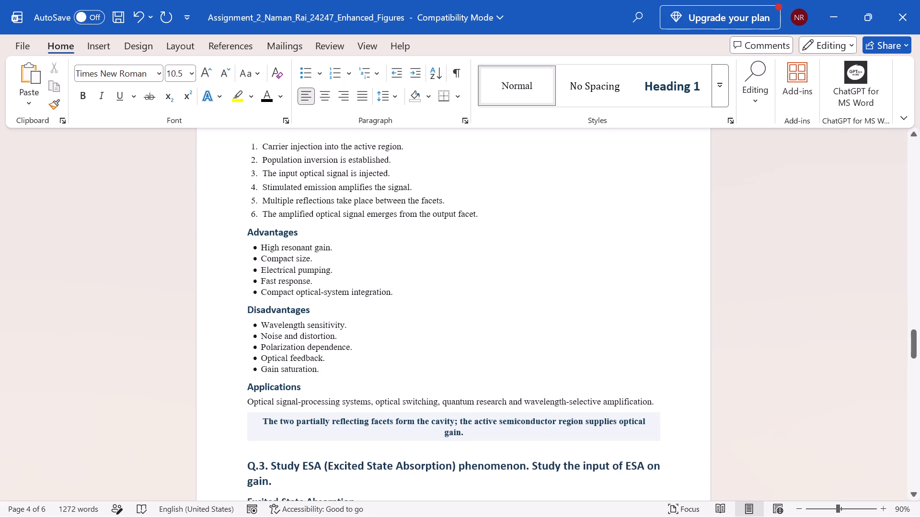
Insert one blank line above each of the "Advantages", "Disadvantages" and "Applications" headings on page 4.
click(247, 236)
key(Return)
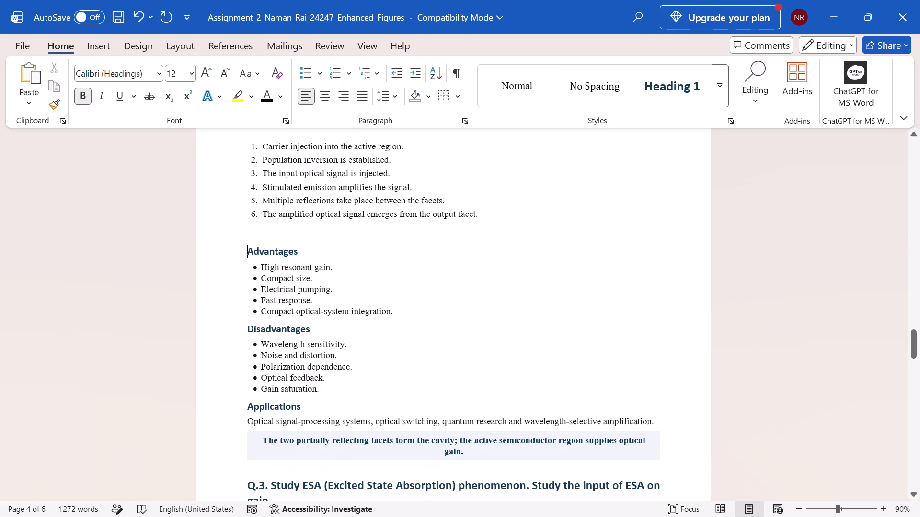
click(250, 326)
key(Return)
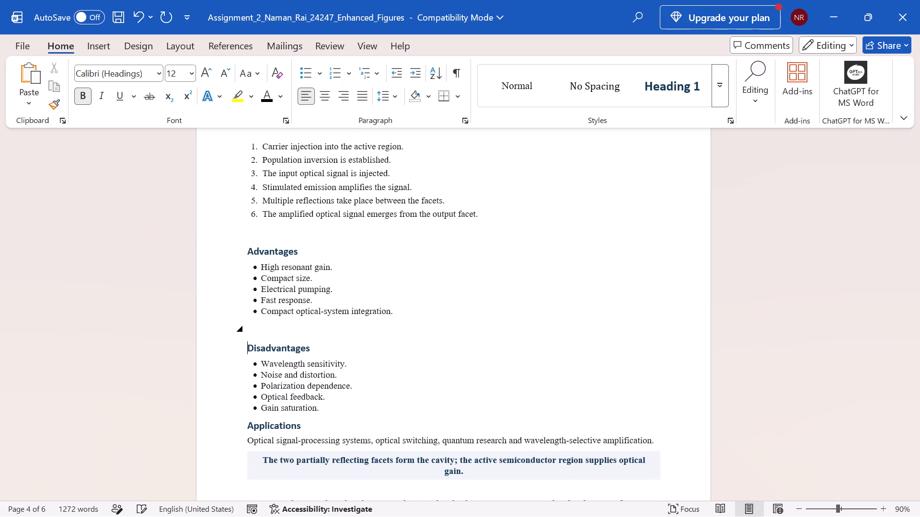
click(249, 425)
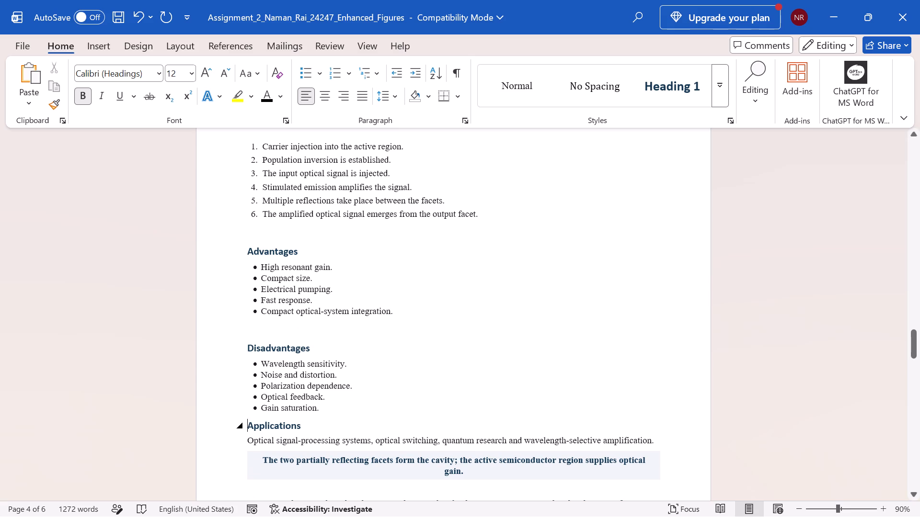
key(Return)
Insert three blank lines above the "Q.3. Study ESA" heading so that the question starts at the top of page 5.
scroll(284, 424, down, 3)
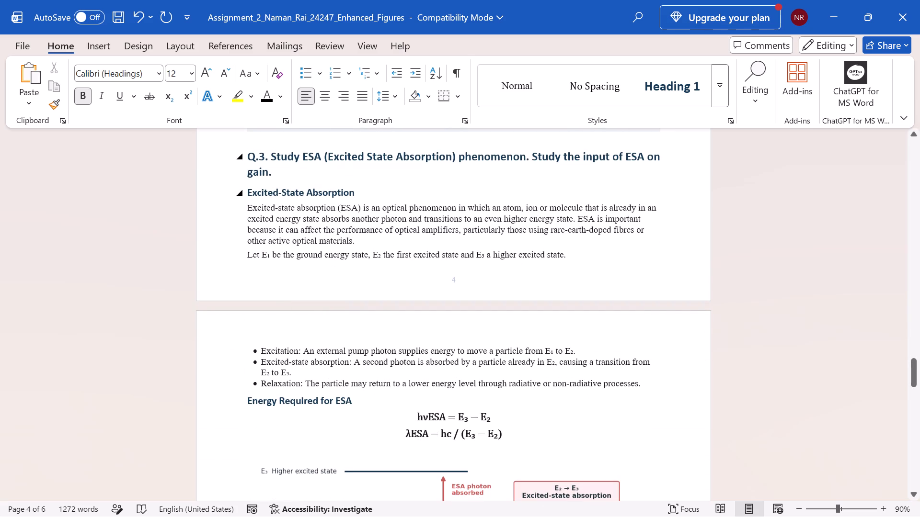
click(245, 155)
key(Return)
key(Return)
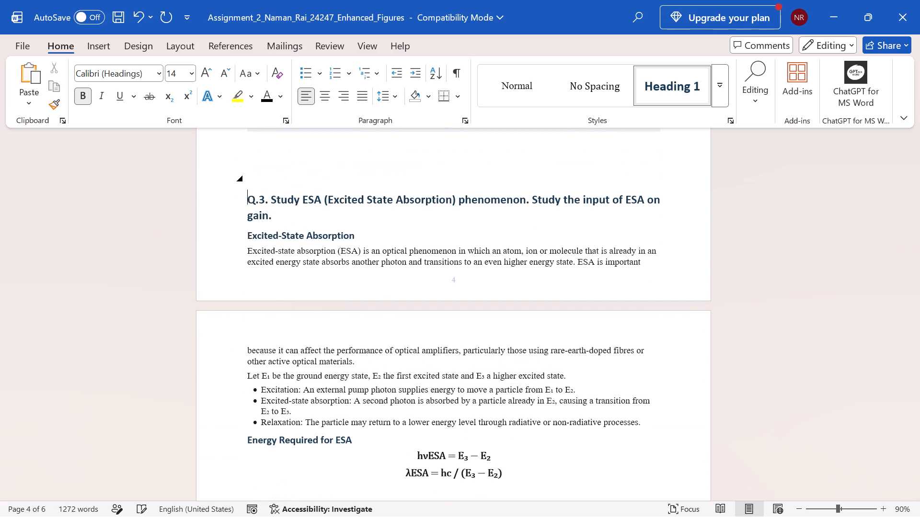
key(Return)
key(Return)
key(BackSpace)
key(BackSpace)
key(Return)
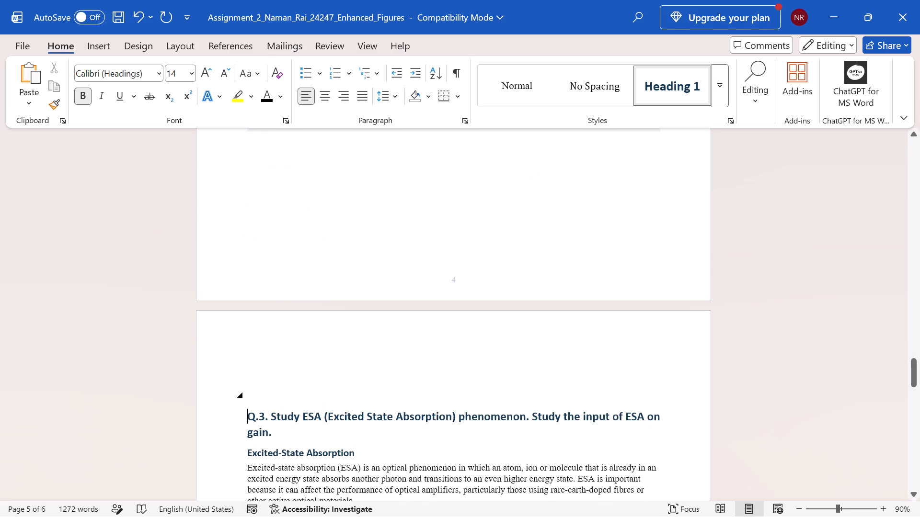
click(269, 394)
key(BackSpace)
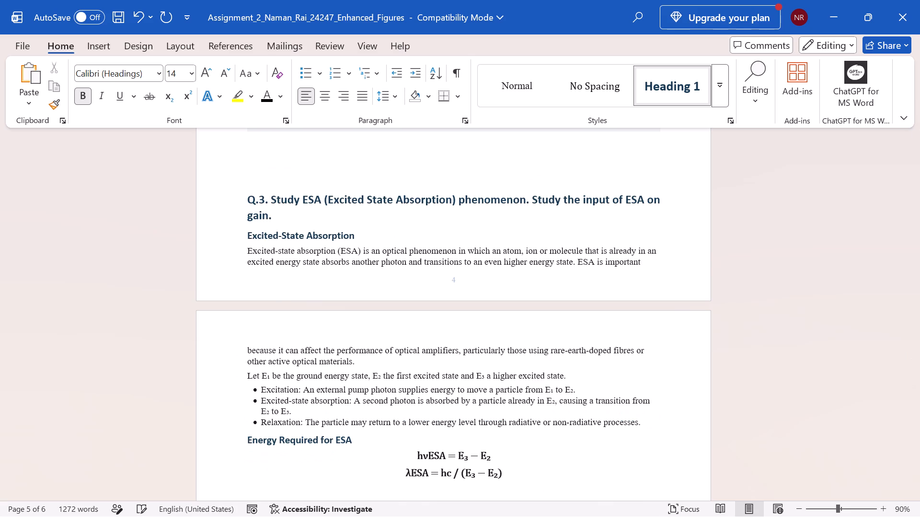
key(Return)
Review the spacing, figures and page breaks through to the last page, and back up to the first page.
scroll(152, 275, up, 1)
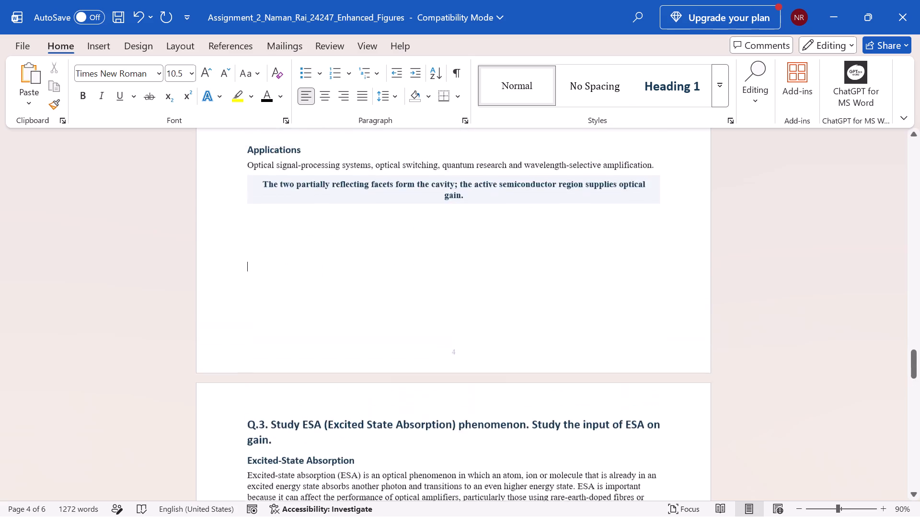
scroll(152, 275, up, 1)
scroll(152, 275, down, 6)
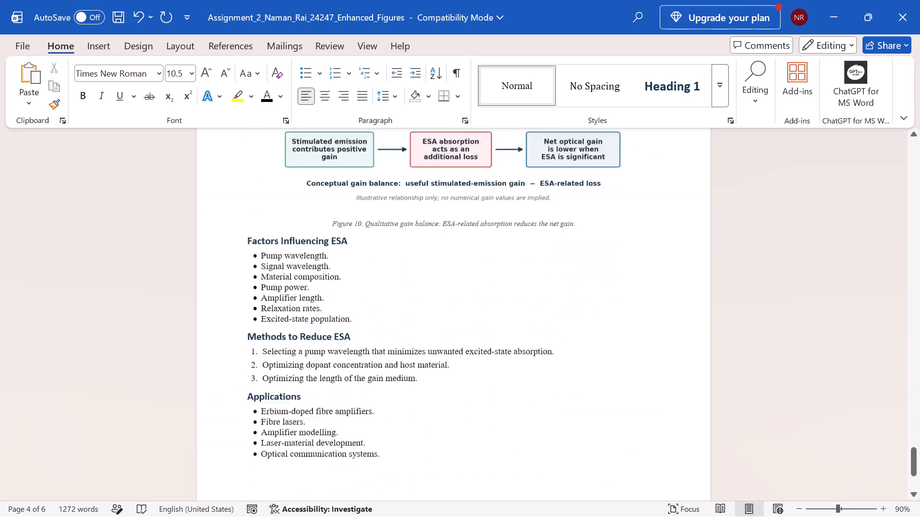
scroll(152, 275, down, 4)
scroll(152, 275, up, 5)
scroll(152, 275, down, 1)
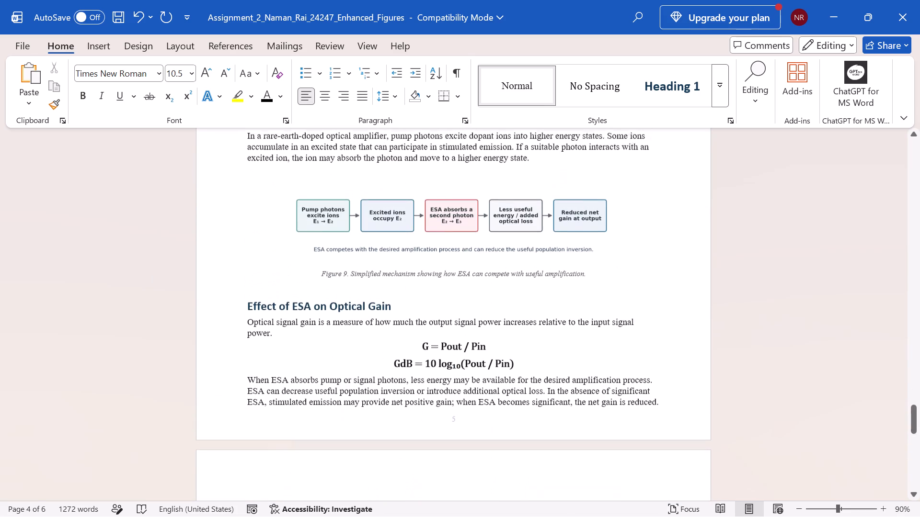
scroll(152, 275, down, 1)
scroll(152, 275, up, 3)
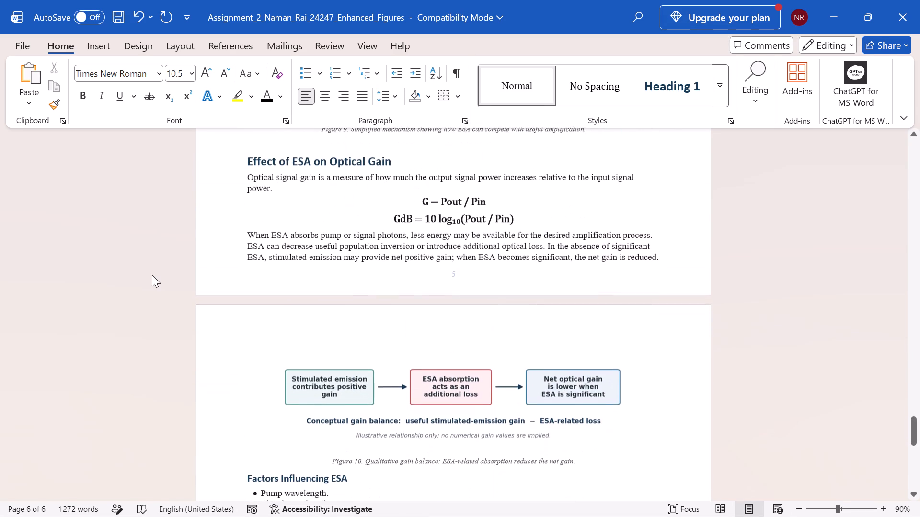
right_click(152, 275)
click(392, 336)
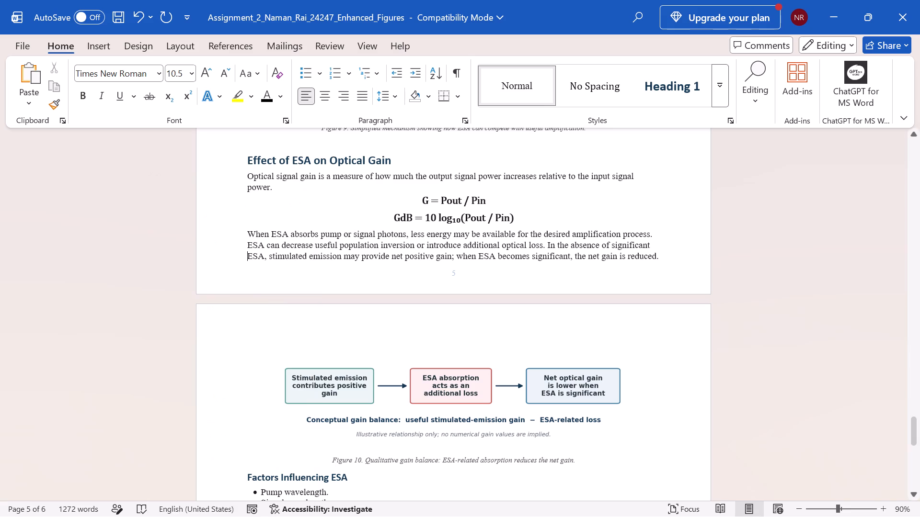
scroll(392, 336, up, 1)
scroll(392, 336, down, 8)
scroll(392, 336, up, 5)
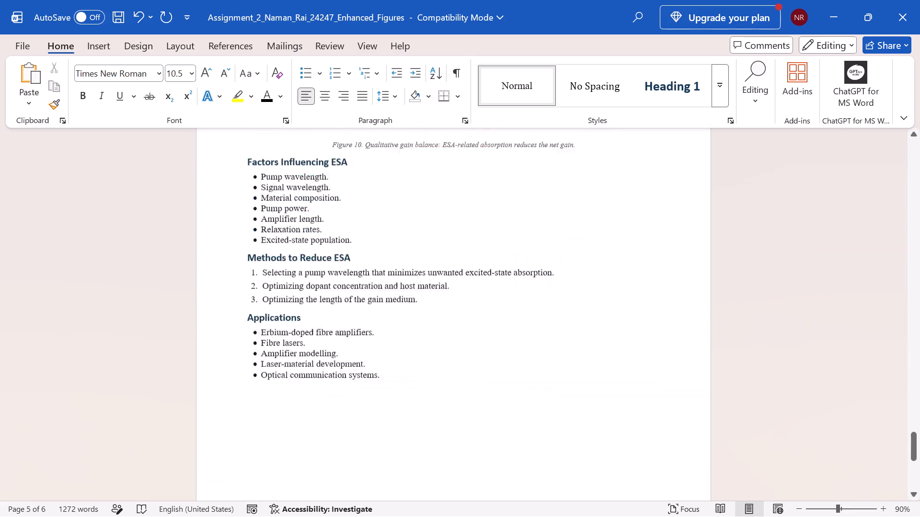
scroll(392, 336, up, 19)
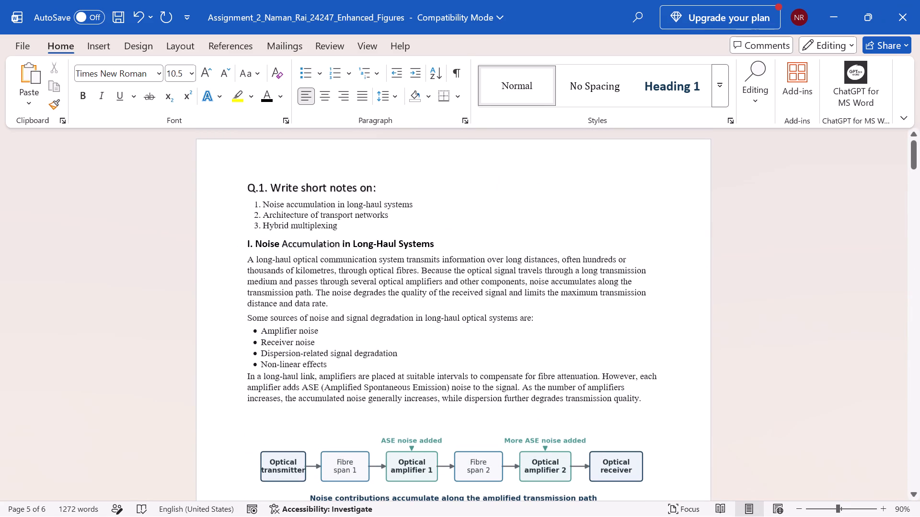
scroll(191, 229, down, 7)
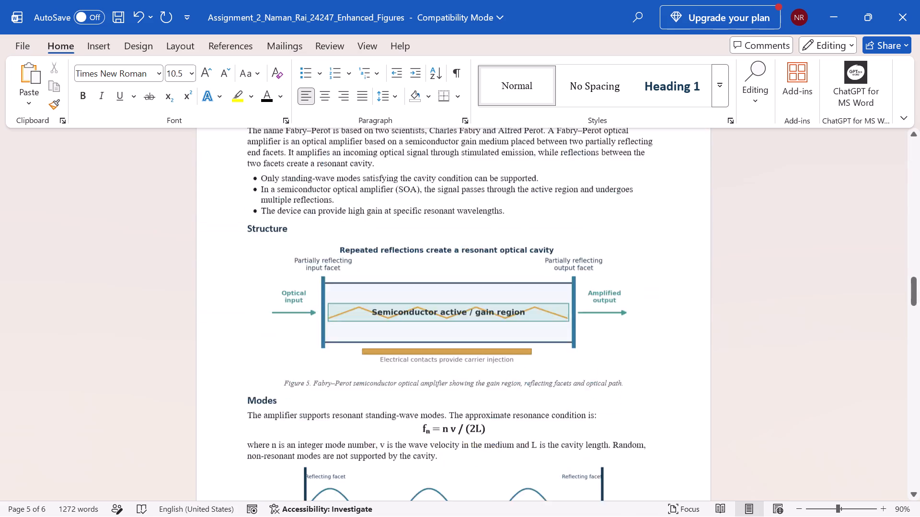
scroll(191, 229, down, 7)
scroll(191, 229, up, 19)
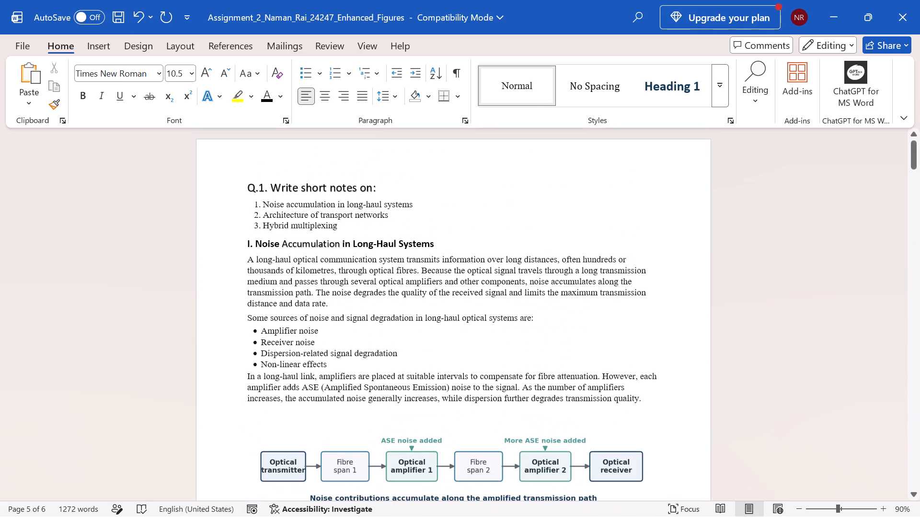
Start a Save As of the assignment and set the file type to PDF.
click(16, 45)
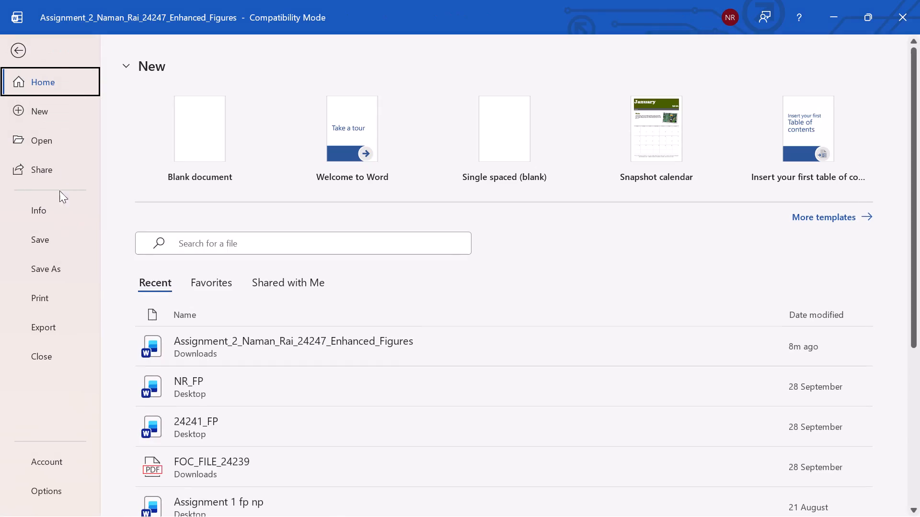
click(51, 271)
click(232, 96)
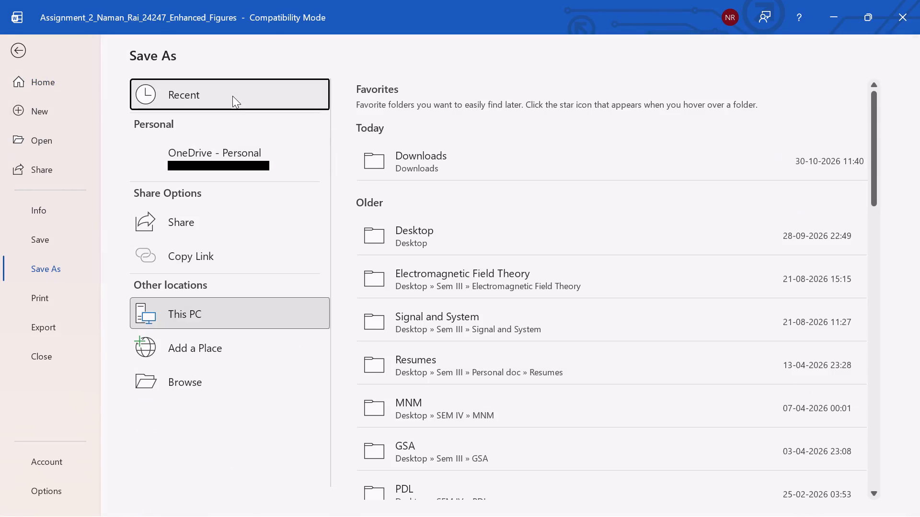
click(413, 164)
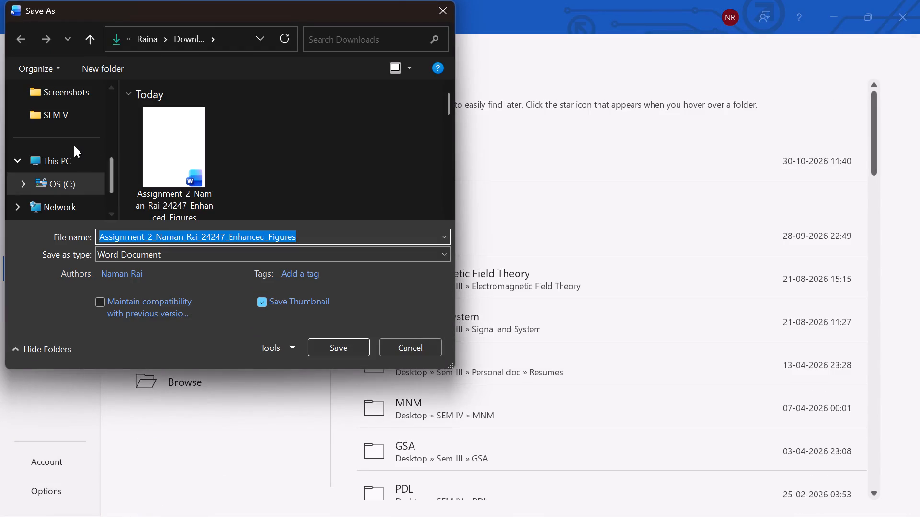
scroll(73, 146, up, 5)
click(41, 188)
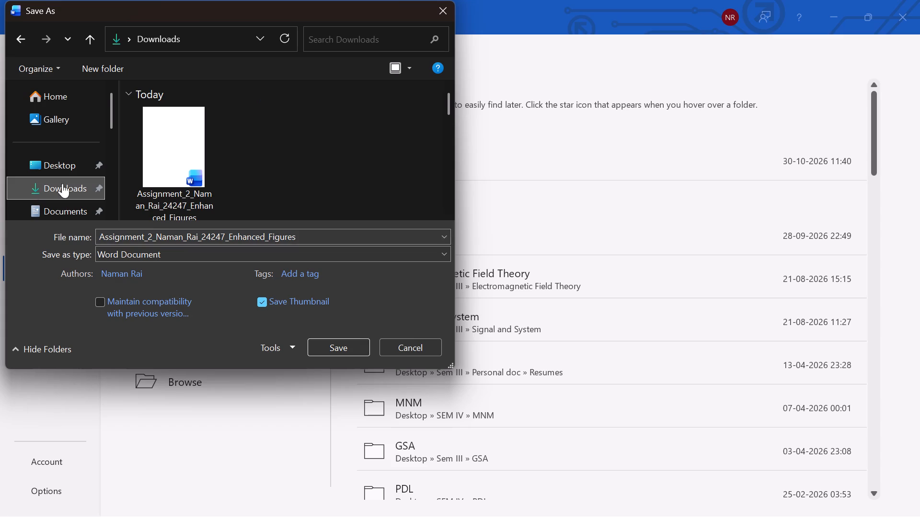
click(80, 165)
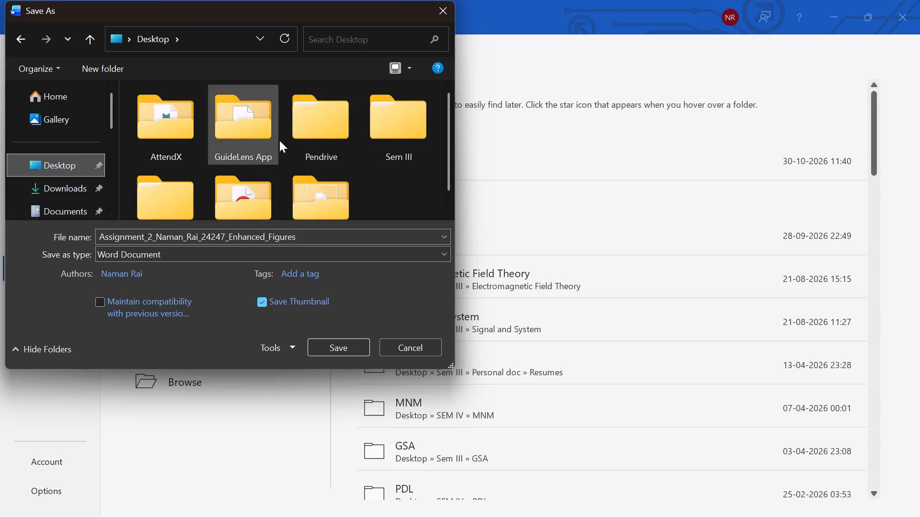
scroll(278, 160, down, 1)
double_click(158, 166)
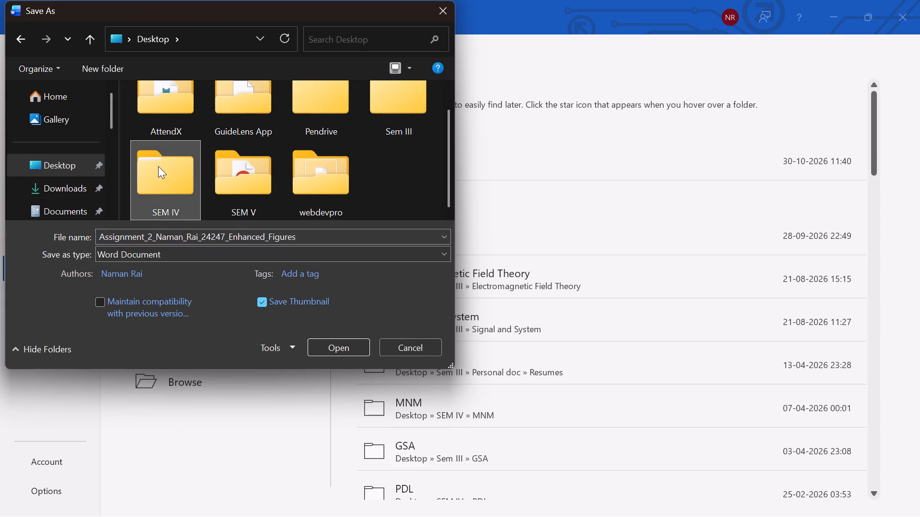
scroll(191, 168, right, 1)
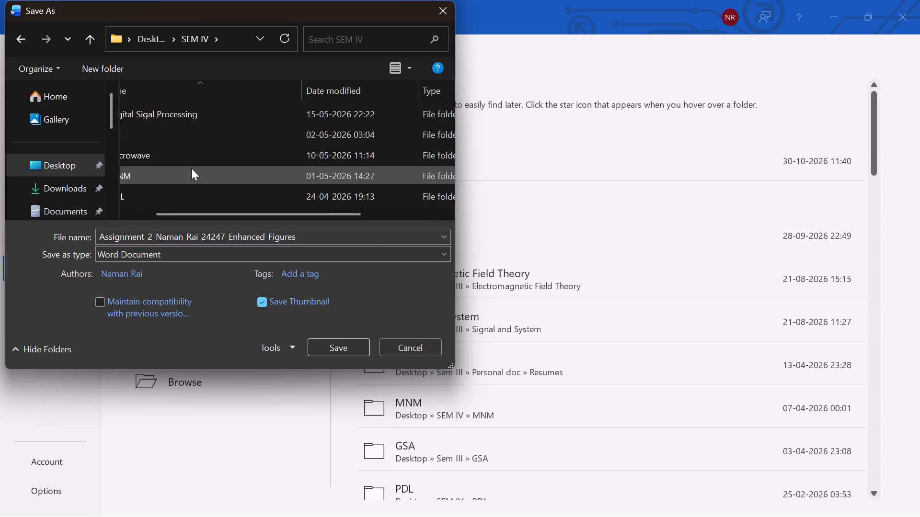
scroll(191, 168, right, 1)
scroll(191, 168, left, 4)
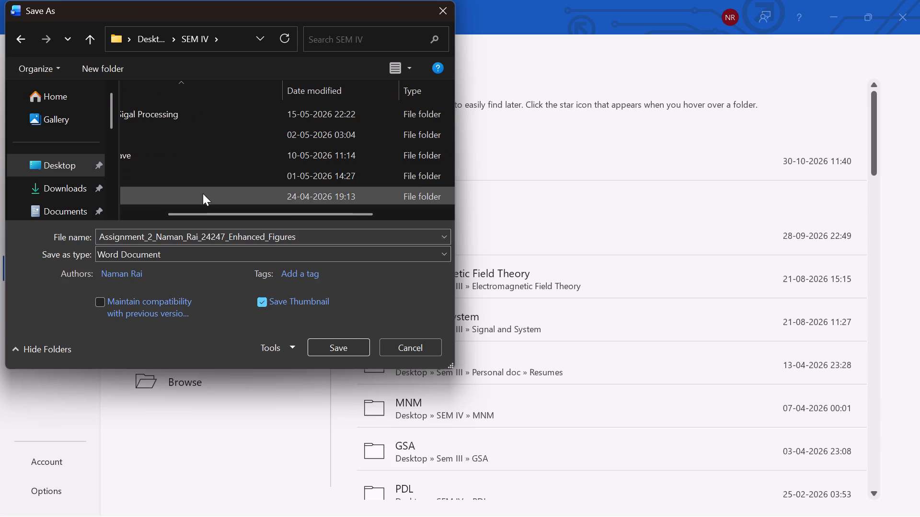
drag(203, 219, 121, 215)
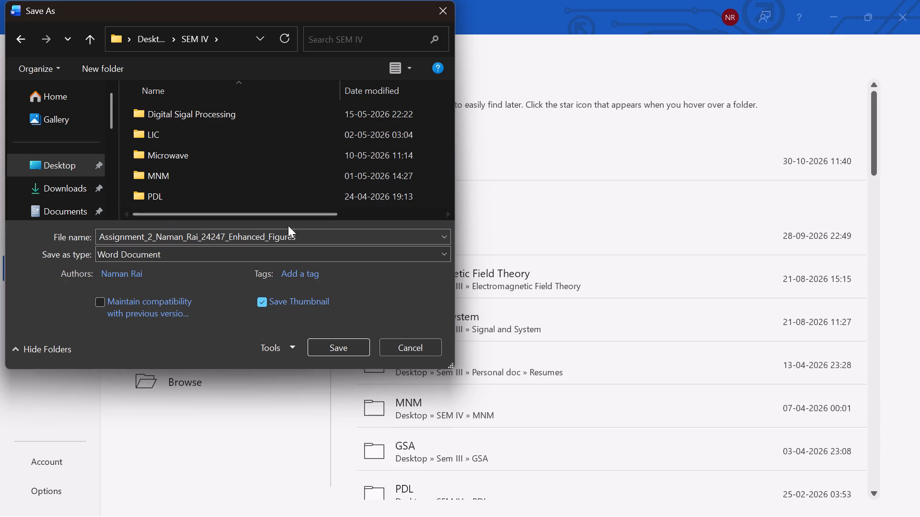
click(267, 255)
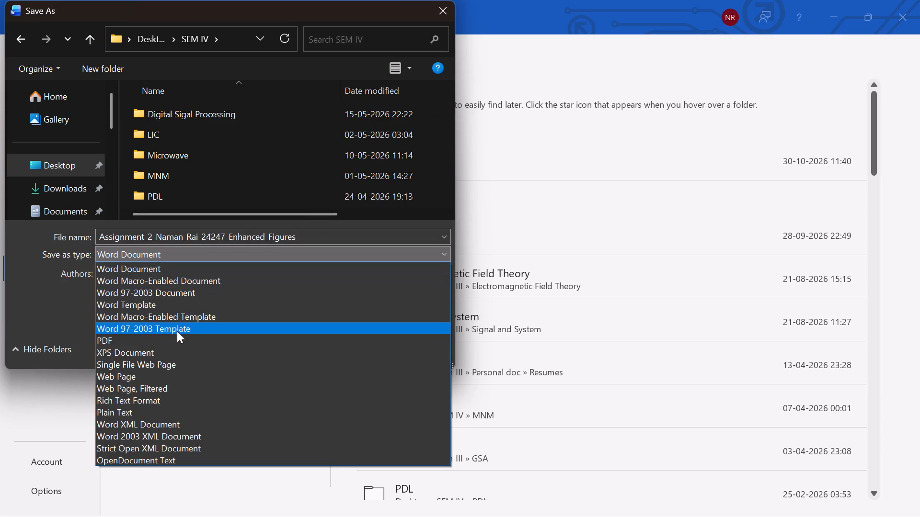
click(170, 338)
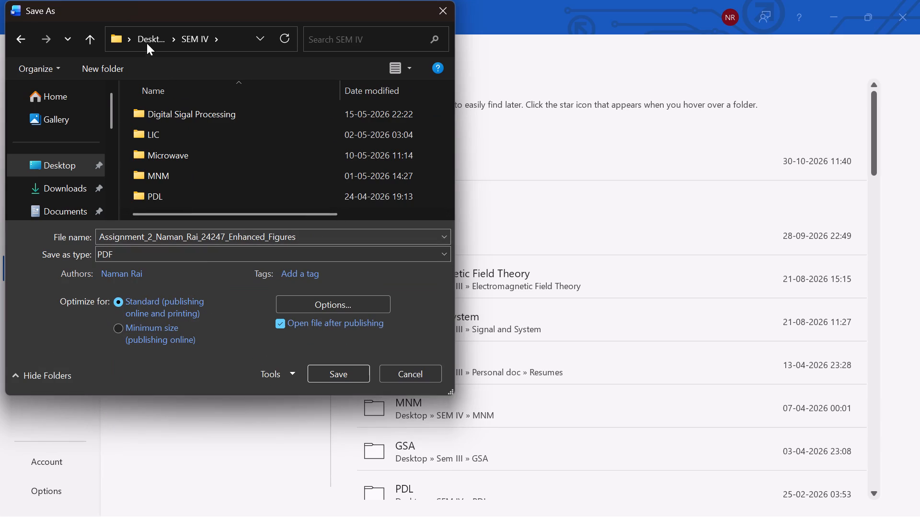
Save the PDF in the Desktop's SEM V folder, named FOC_ASSIGNMENT_ followed by the student's roll number.
click(144, 38)
scroll(315, 203, down, 1)
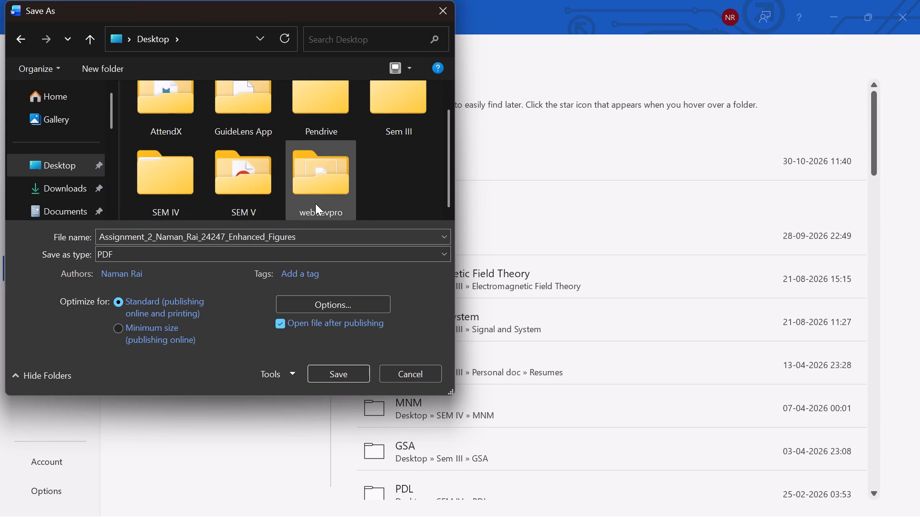
double_click(236, 182)
click(312, 233)
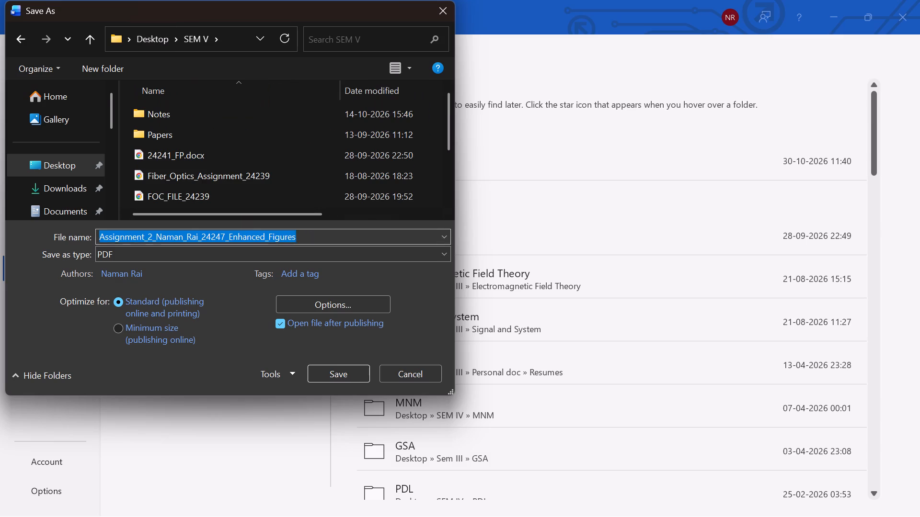
key(f)
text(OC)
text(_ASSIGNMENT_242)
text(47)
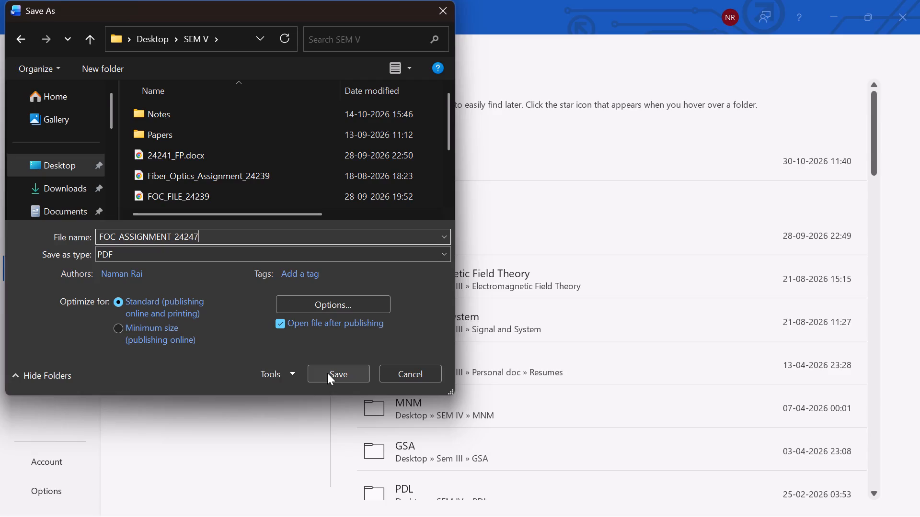
click(327, 373)
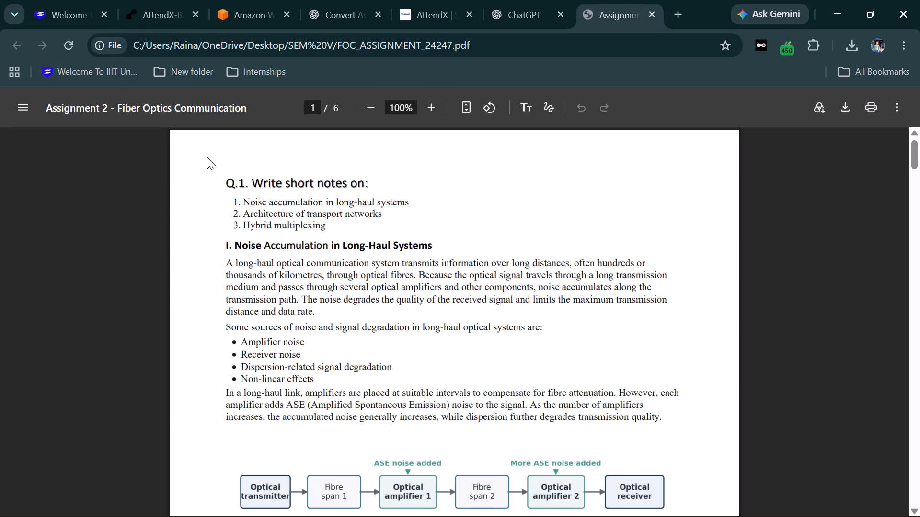
Review the exported PDF's page layout, figures and page numbers across its pages, and return to page 1.
scroll(308, 243, down, 5)
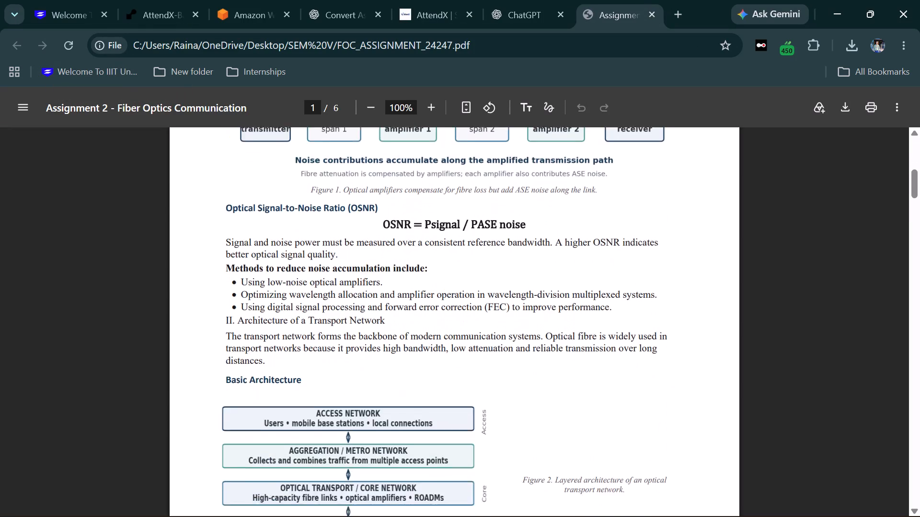
scroll(308, 243, down, 7)
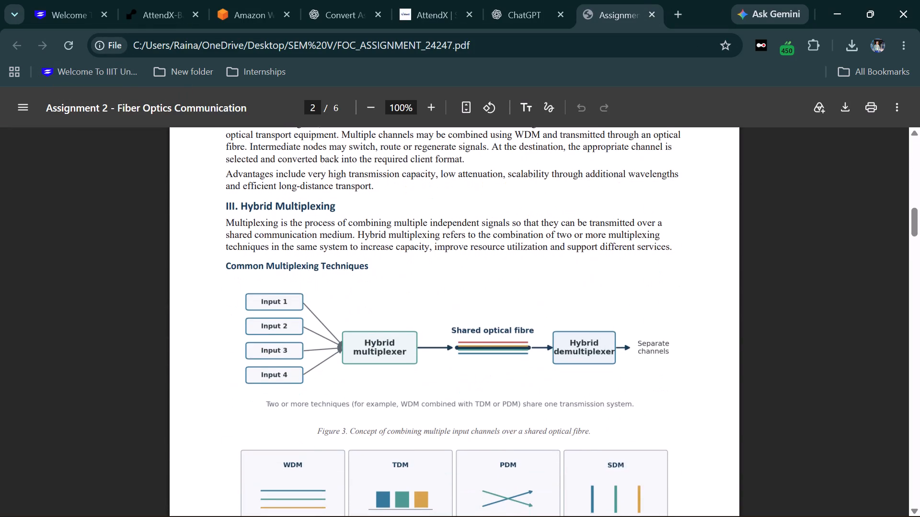
scroll(476, 507, down, 5)
scroll(480, 396, up, 6)
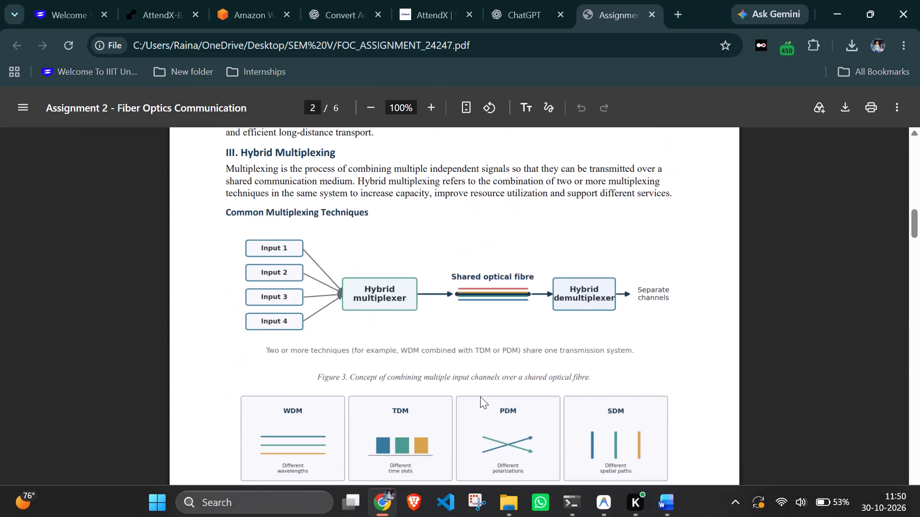
scroll(480, 396, up, 2)
scroll(480, 396, down, 9)
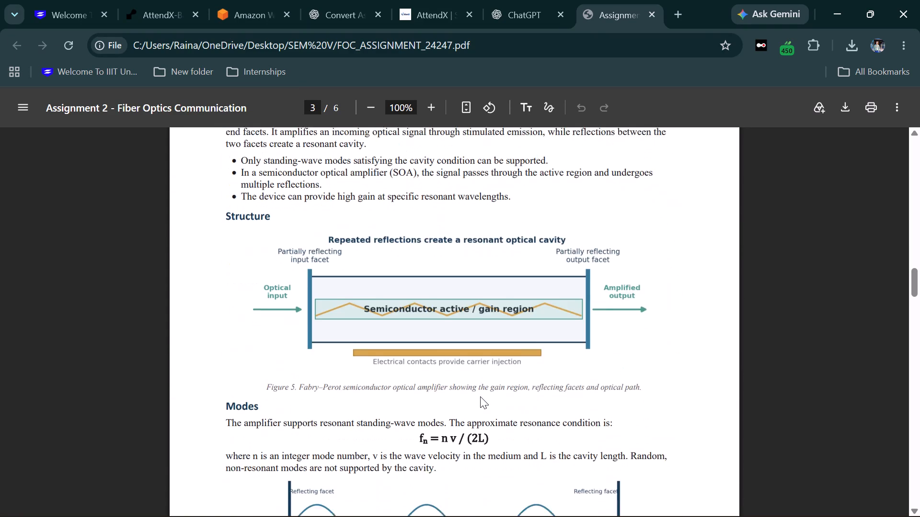
scroll(480, 396, down, 6)
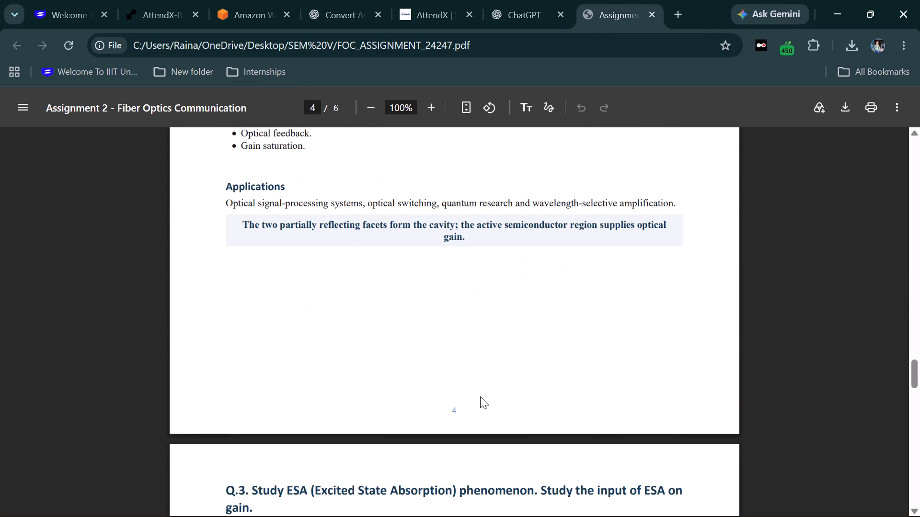
scroll(480, 396, up, 9)
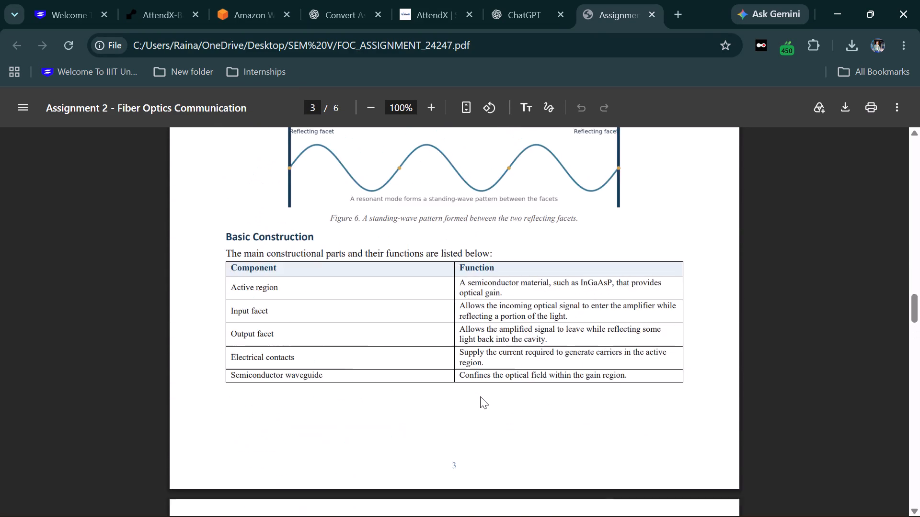
scroll(480, 396, up, 5)
scroll(480, 396, down, 1)
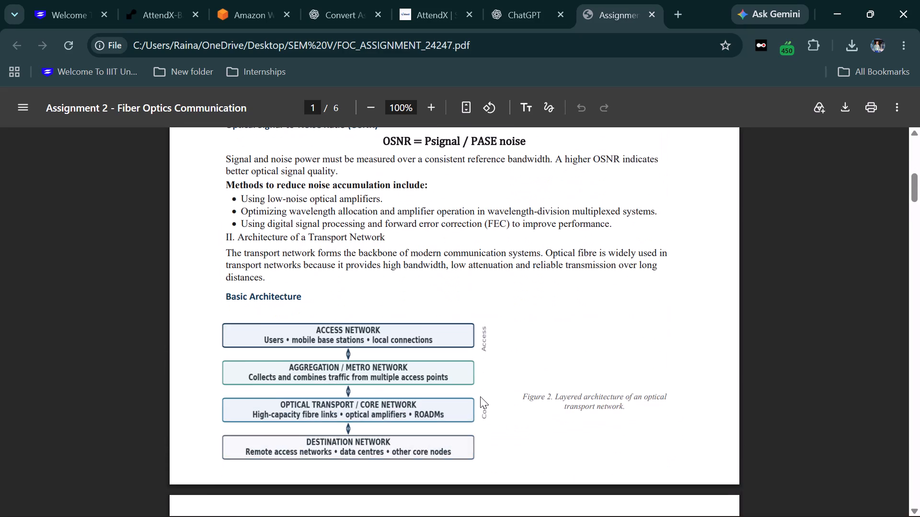
scroll(480, 396, up, 2)
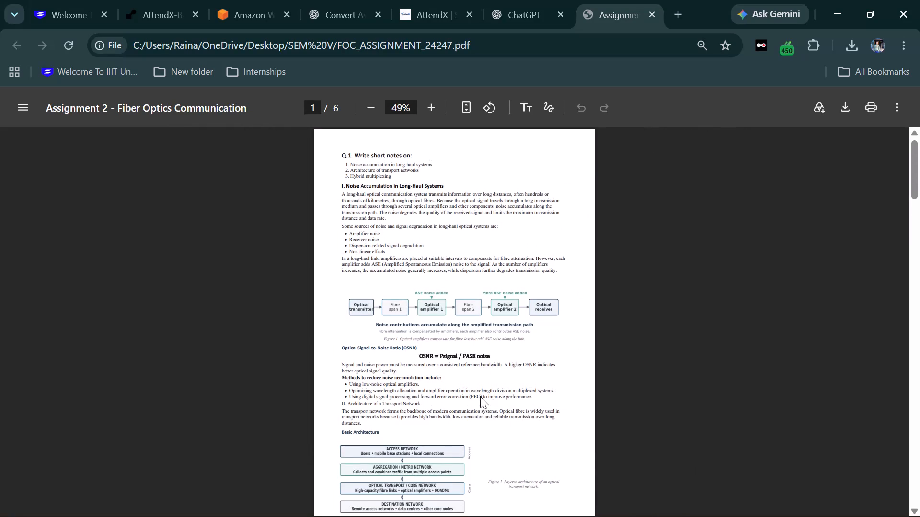
scroll(480, 396, up, 1)
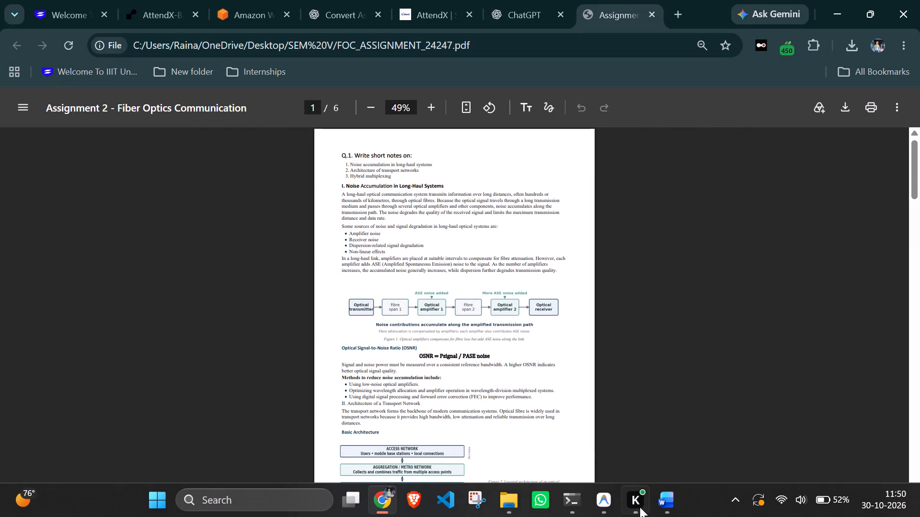
Switch back to Word and examine the header and the page-number footer on page 1.
click(667, 501)
scroll(535, 314, up, 1)
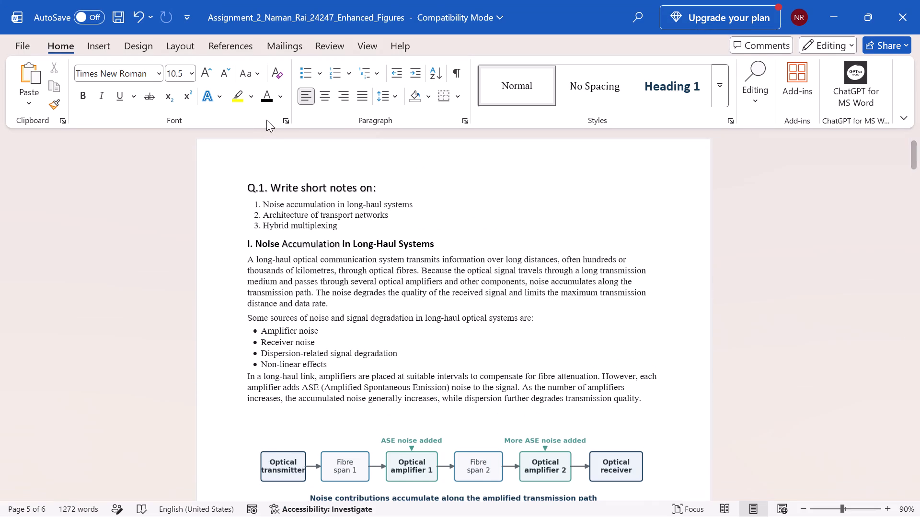
double_click(252, 171)
click(252, 167)
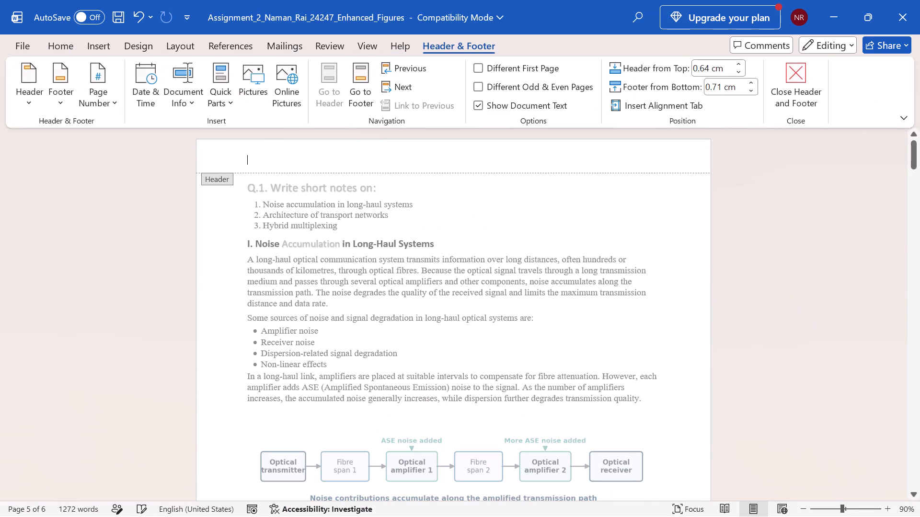
scroll(400, 255, down, 5)
scroll(400, 255, up, 3)
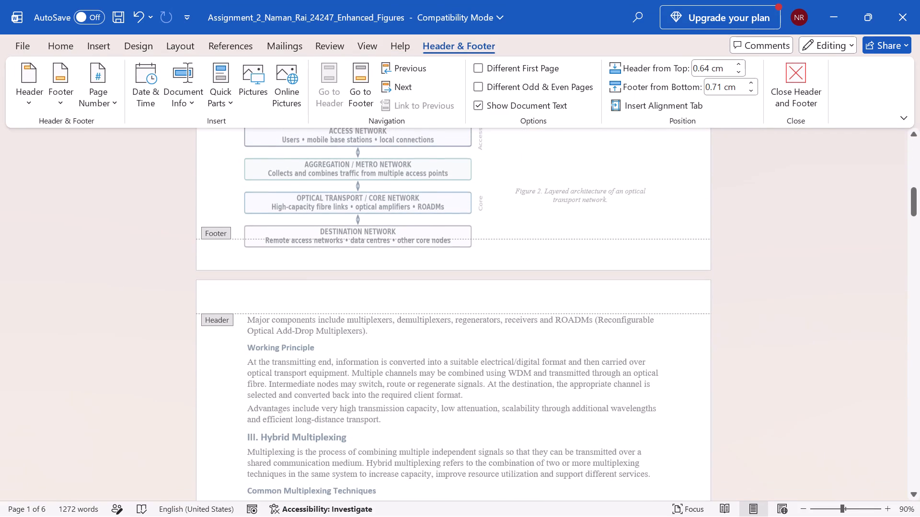
click(446, 253)
double_click(467, 254)
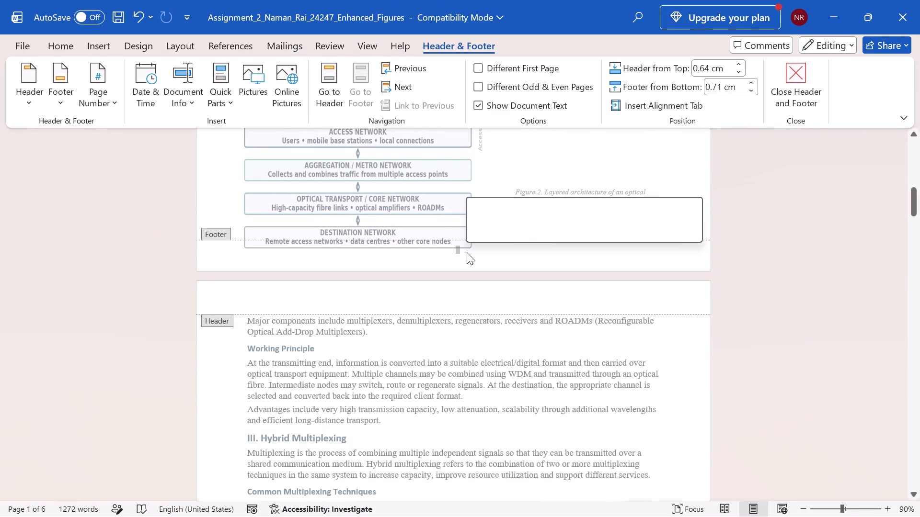
click(430, 220)
click(529, 225)
double_click(498, 208)
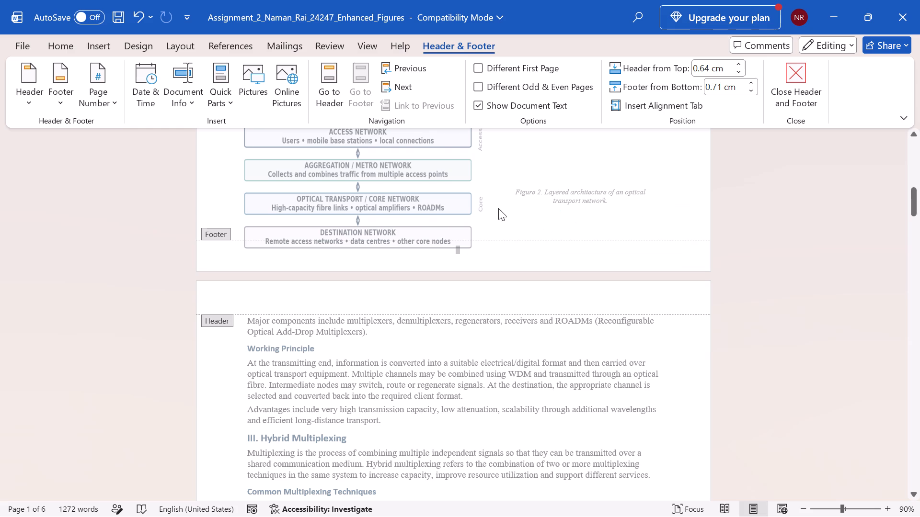
Reduce the height of the Figure 2 layered-architecture diagram so that it clears the page number on page 1.
click(448, 214)
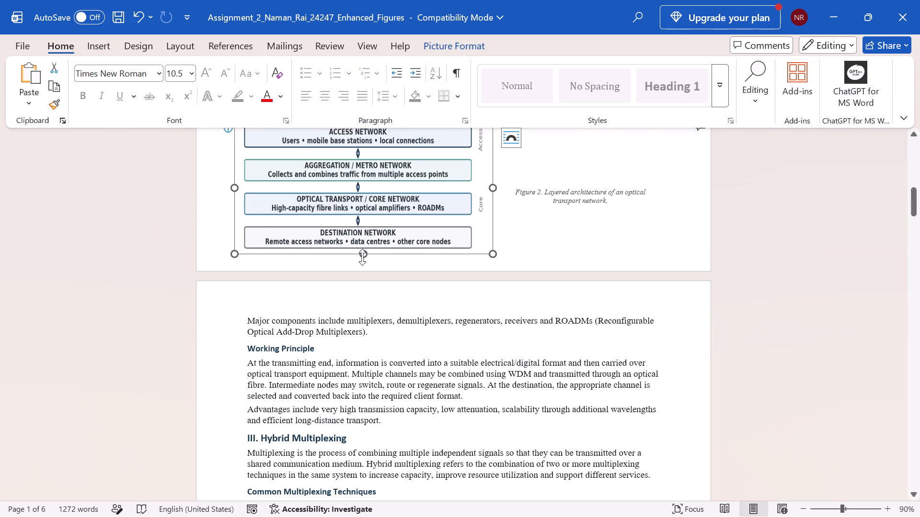
drag(361, 253, 361, 232)
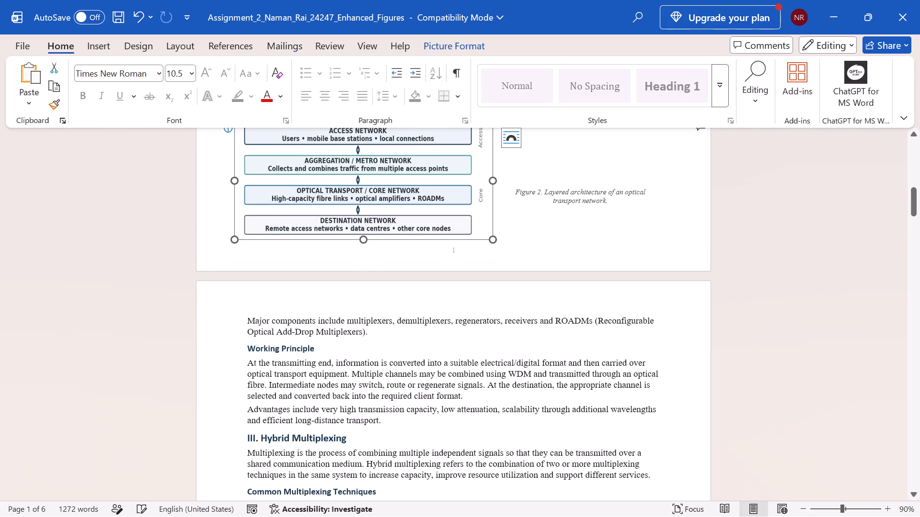
click(791, 277)
Move the Figure 2 layered-architecture diagram beneath the Basic Architecture heading, roughly aligned with the text's left margin.
scroll(791, 277, up, 1)
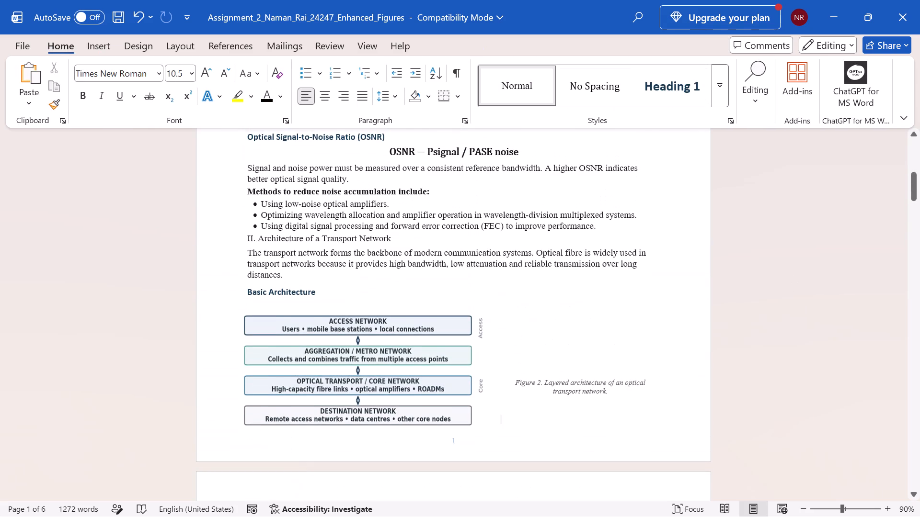
click(379, 356)
drag(368, 329, 356, 283)
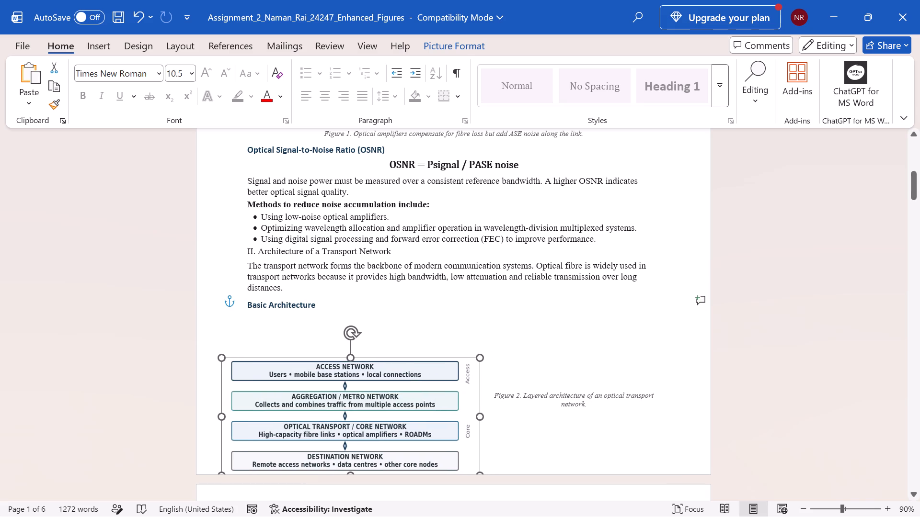
drag(356, 283, 357, 312)
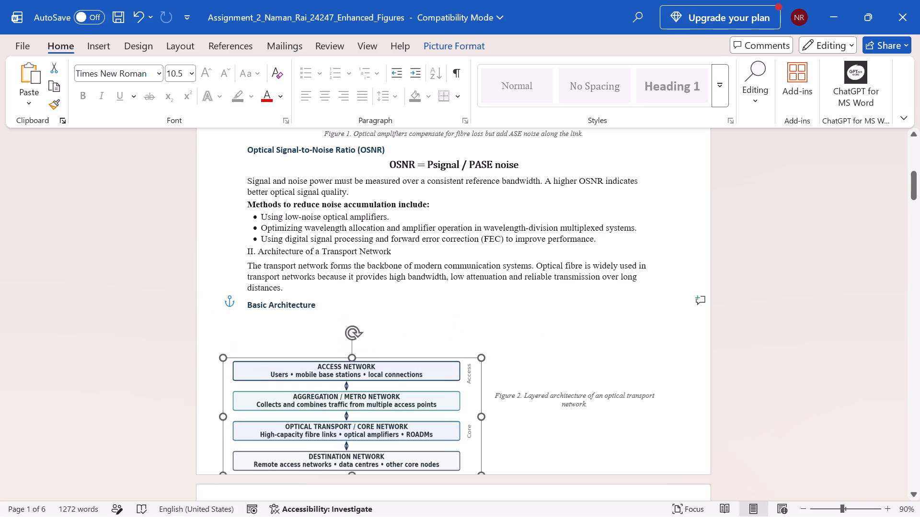
drag(357, 312, 361, 298)
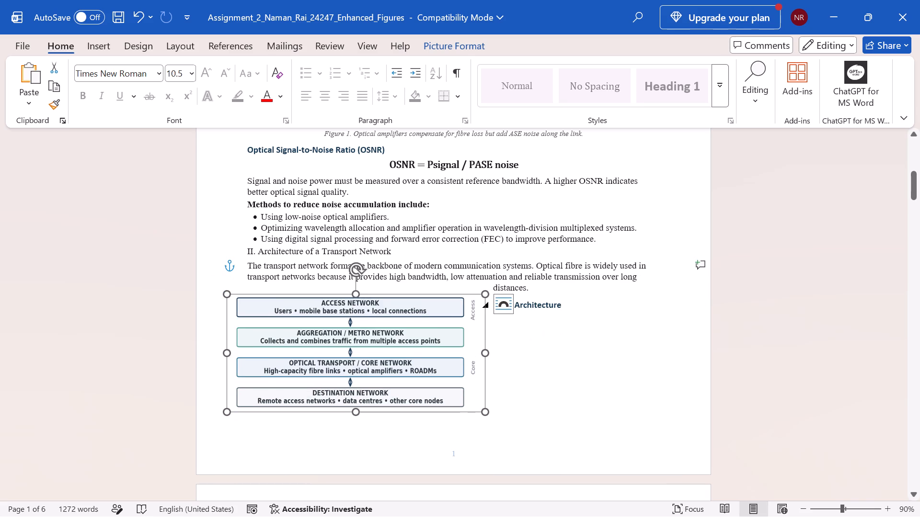
drag(334, 349, 344, 362)
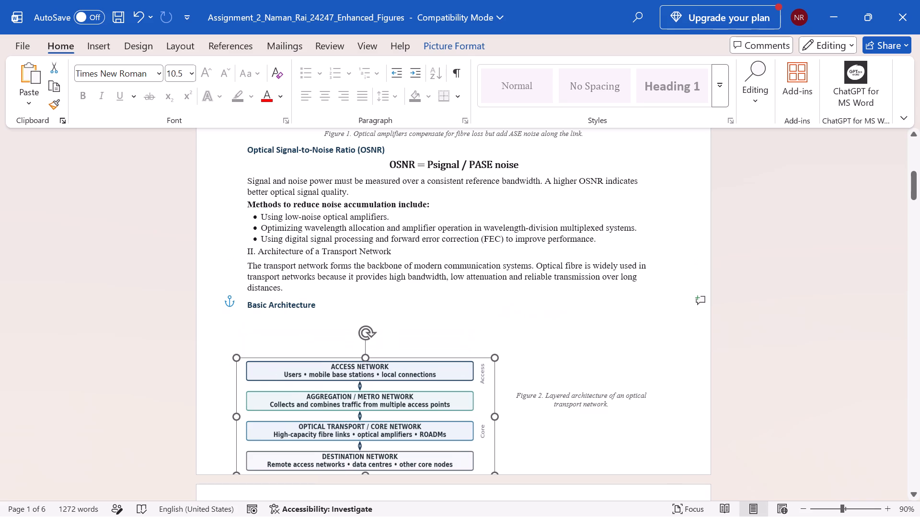
drag(344, 362, 349, 362)
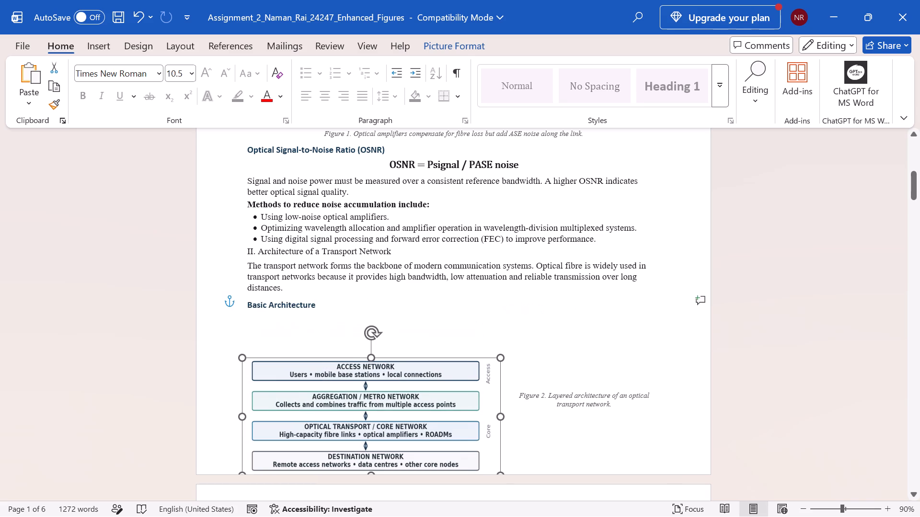
drag(349, 362, 353, 362)
click(821, 413)
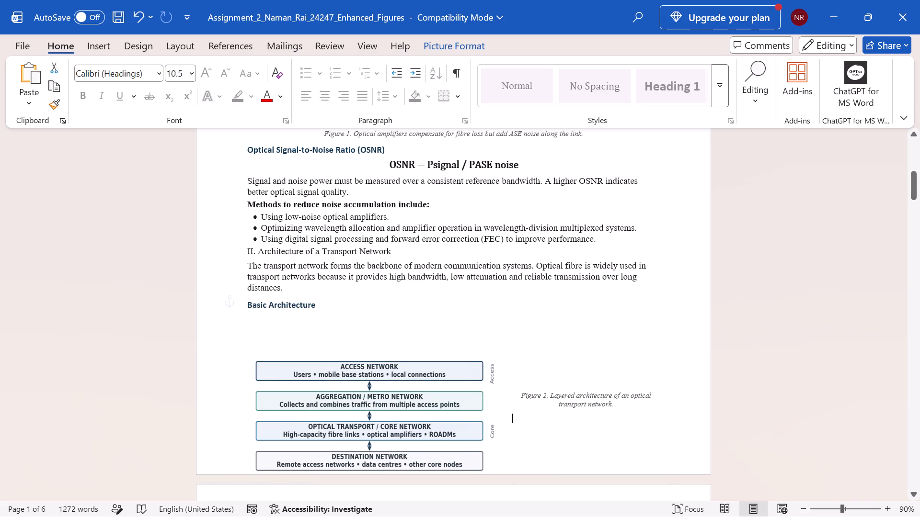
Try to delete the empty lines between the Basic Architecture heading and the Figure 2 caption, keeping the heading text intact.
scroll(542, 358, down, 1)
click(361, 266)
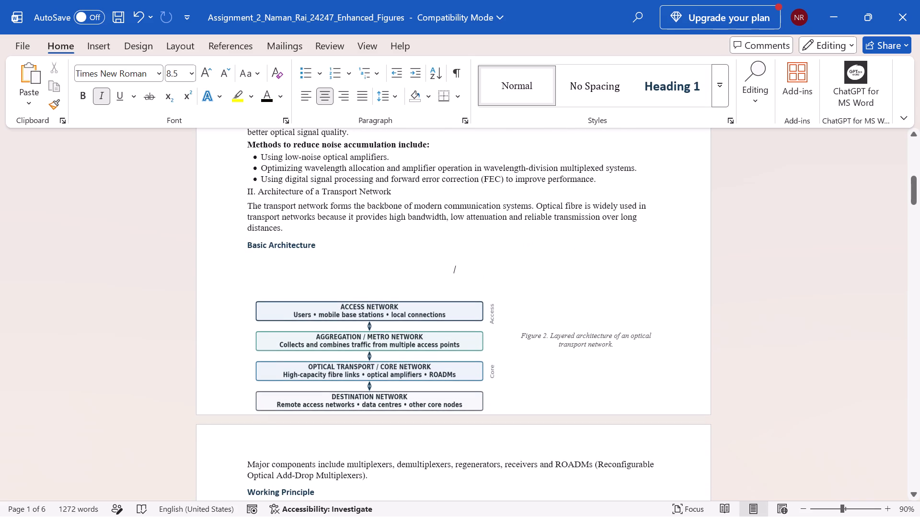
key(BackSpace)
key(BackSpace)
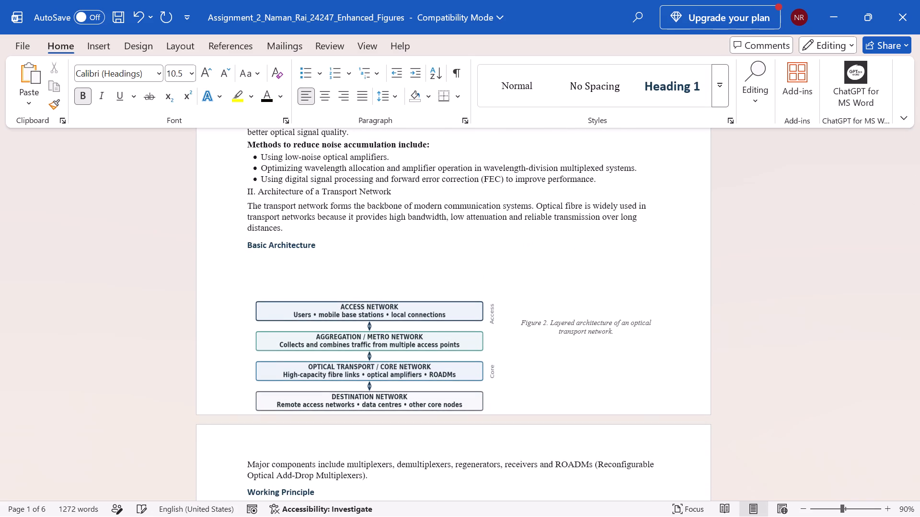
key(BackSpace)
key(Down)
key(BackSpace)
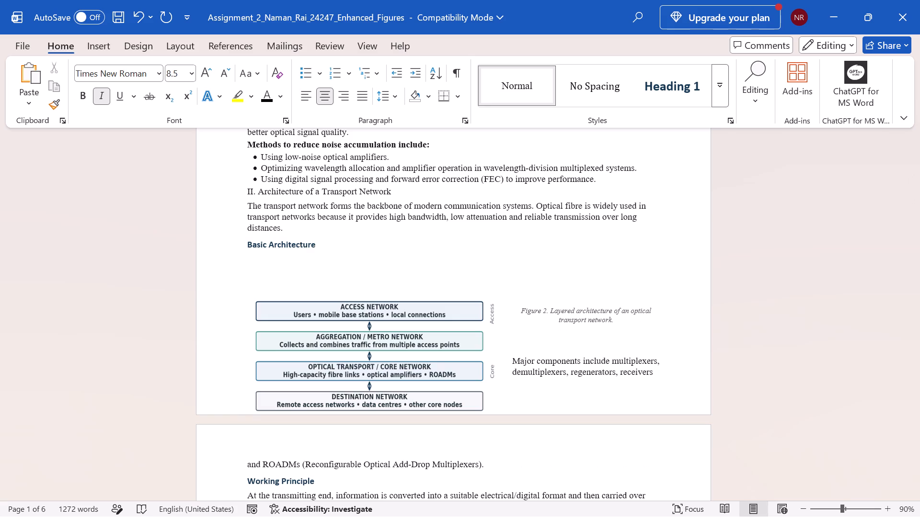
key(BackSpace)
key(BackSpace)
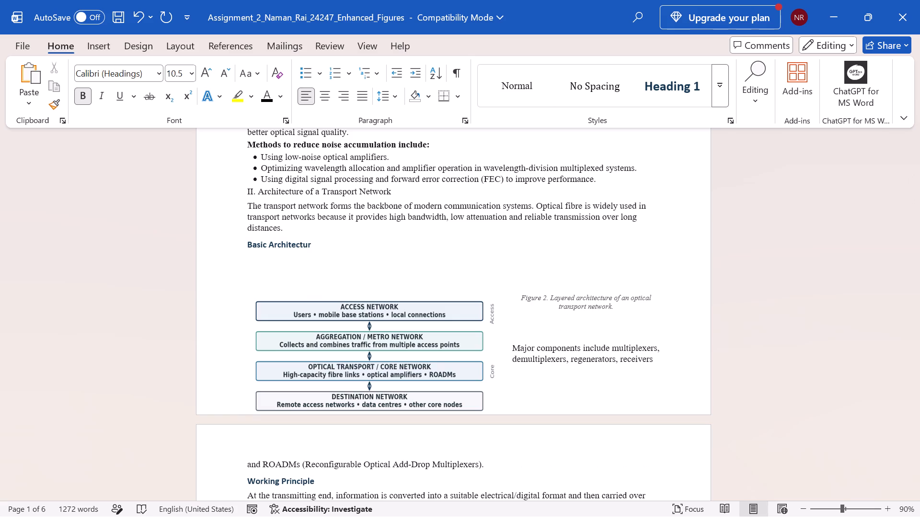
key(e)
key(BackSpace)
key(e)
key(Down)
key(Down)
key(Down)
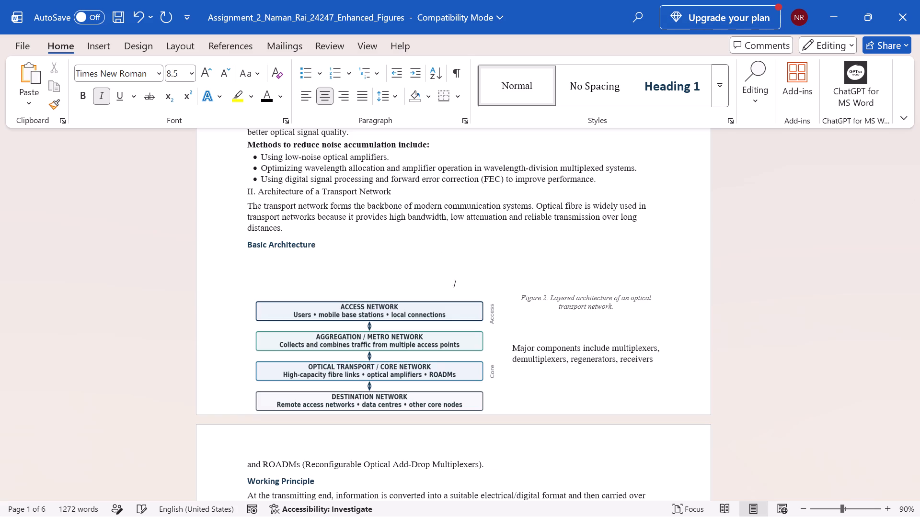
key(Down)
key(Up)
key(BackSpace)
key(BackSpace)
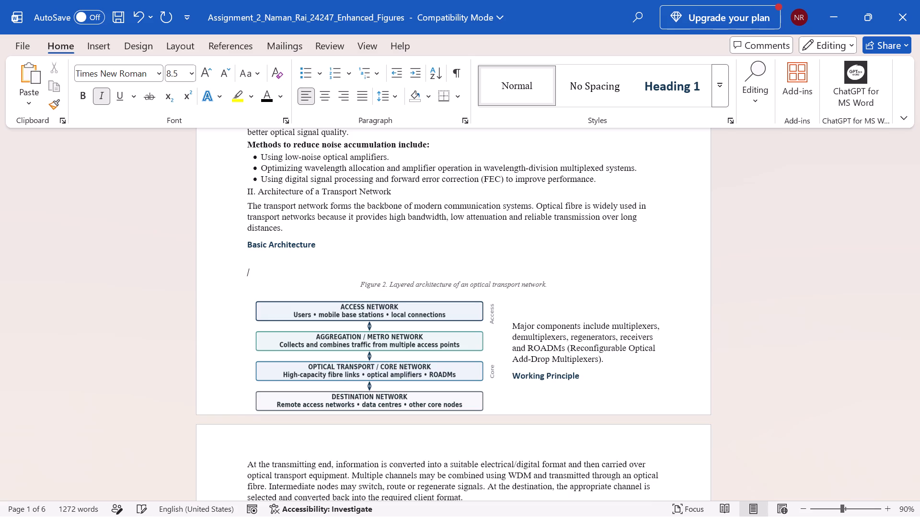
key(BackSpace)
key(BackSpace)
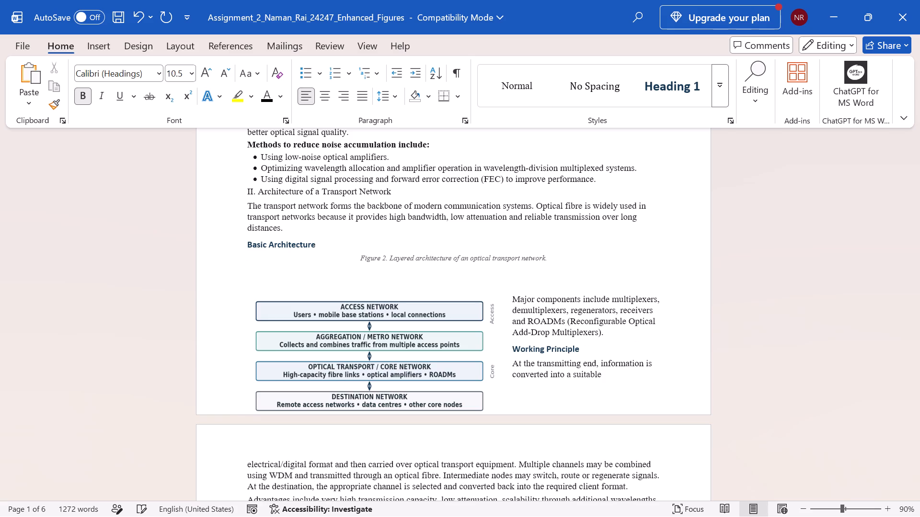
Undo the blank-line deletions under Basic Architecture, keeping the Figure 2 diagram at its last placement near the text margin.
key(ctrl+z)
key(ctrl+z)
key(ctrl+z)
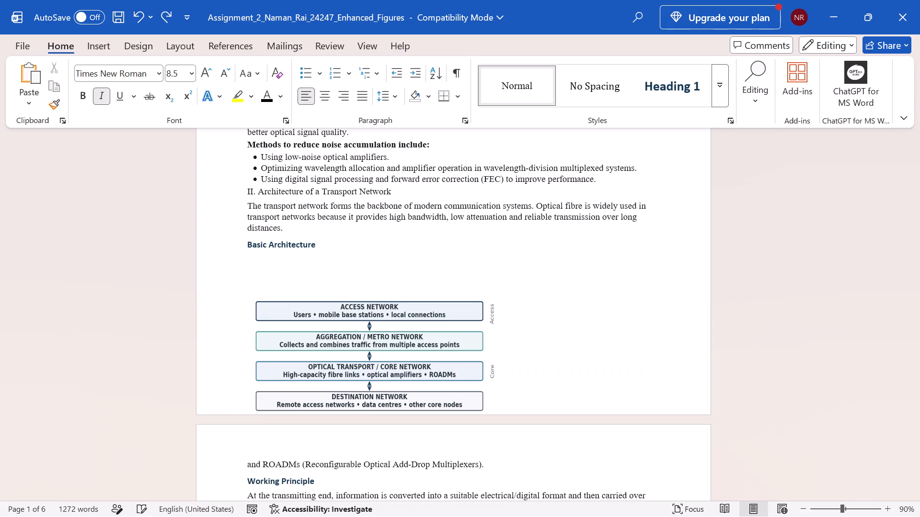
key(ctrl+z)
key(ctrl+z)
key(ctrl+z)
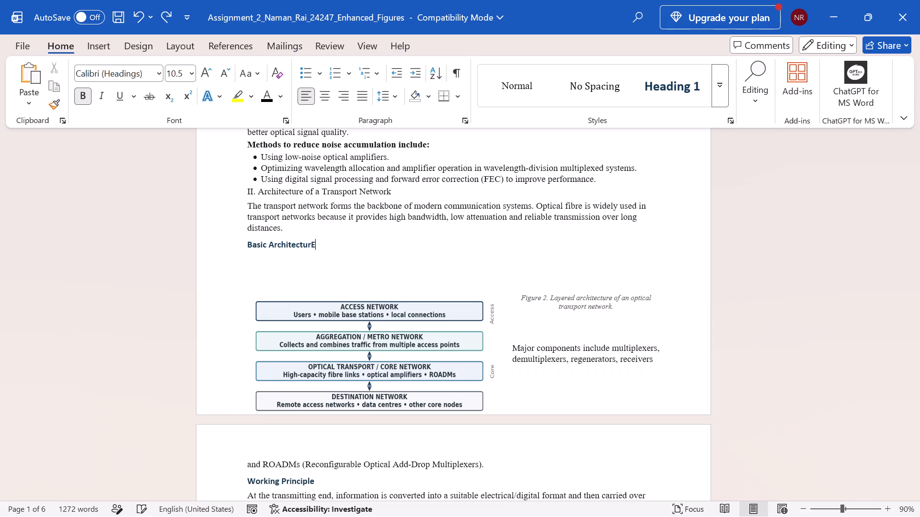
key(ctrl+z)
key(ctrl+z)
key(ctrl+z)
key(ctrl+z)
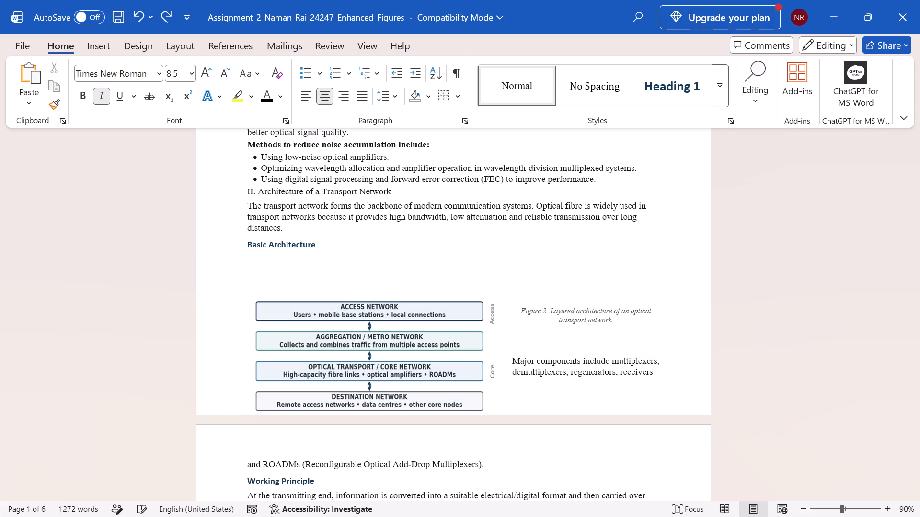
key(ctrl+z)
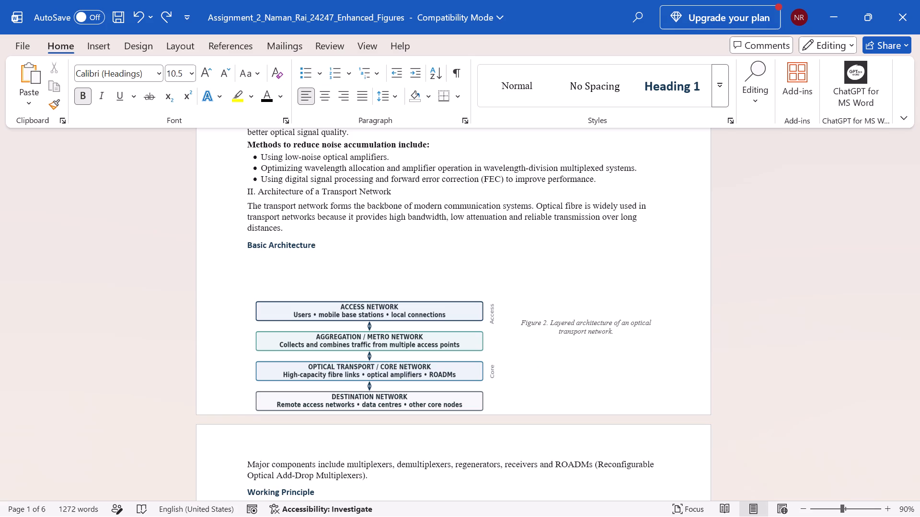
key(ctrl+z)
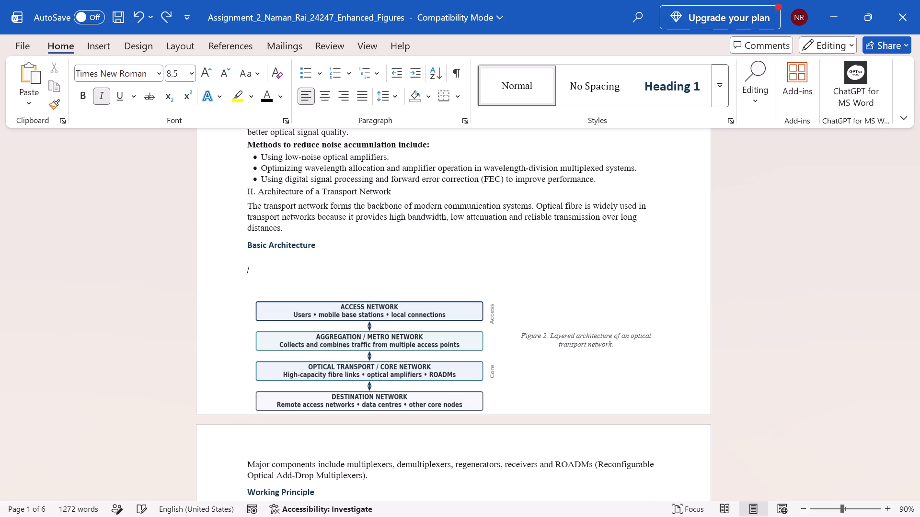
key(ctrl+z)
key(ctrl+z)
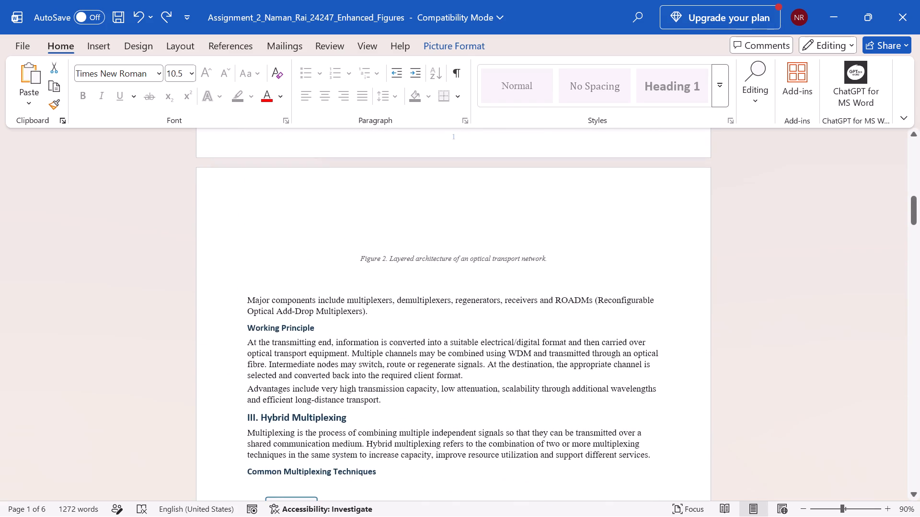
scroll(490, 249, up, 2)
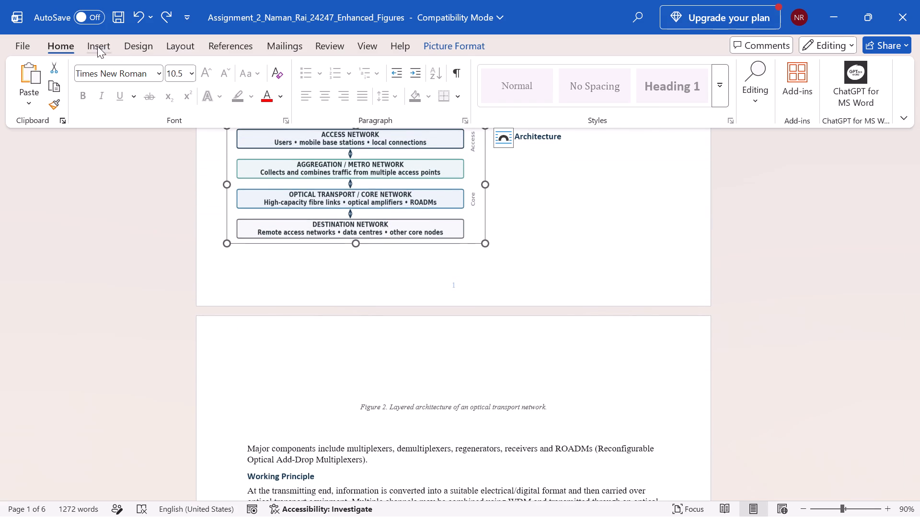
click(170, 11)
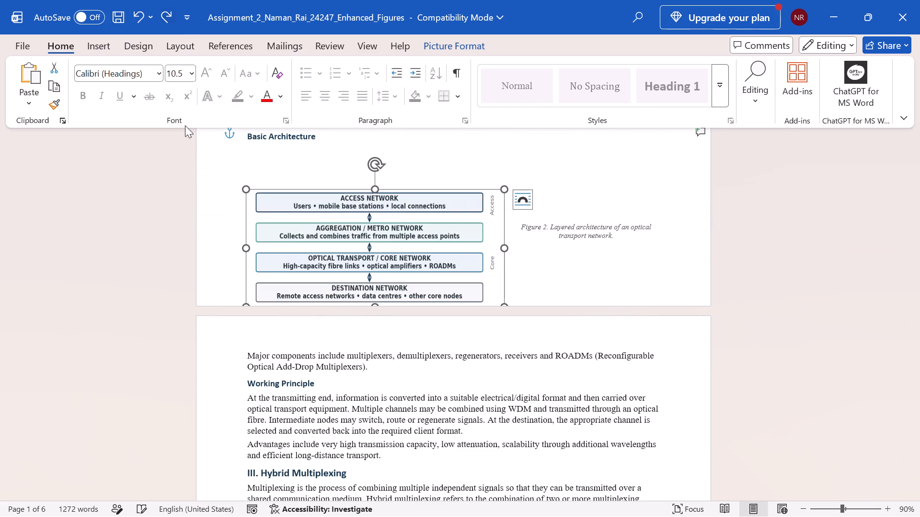
Apply the Normal style to the Basic Architecture paragraph above the Figure 2 diagram.
click(352, 243)
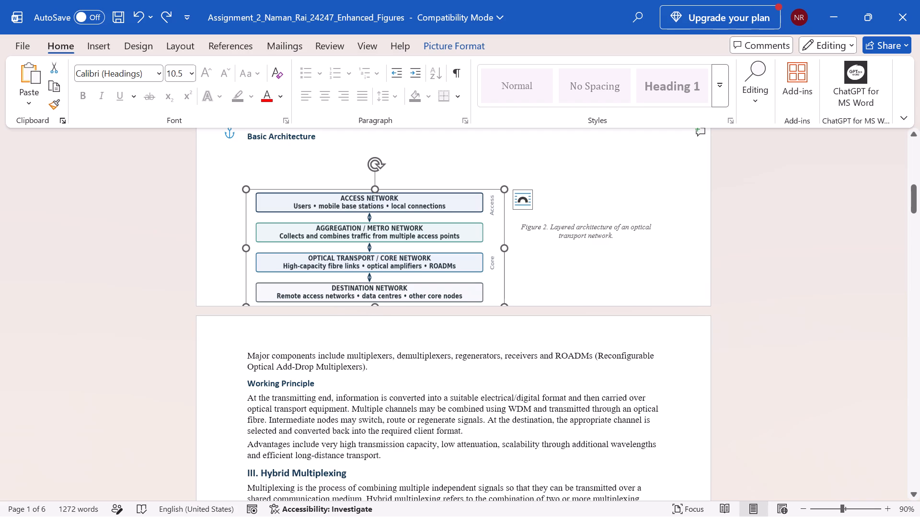
click(374, 269)
click(512, 171)
click(392, 205)
click(453, 150)
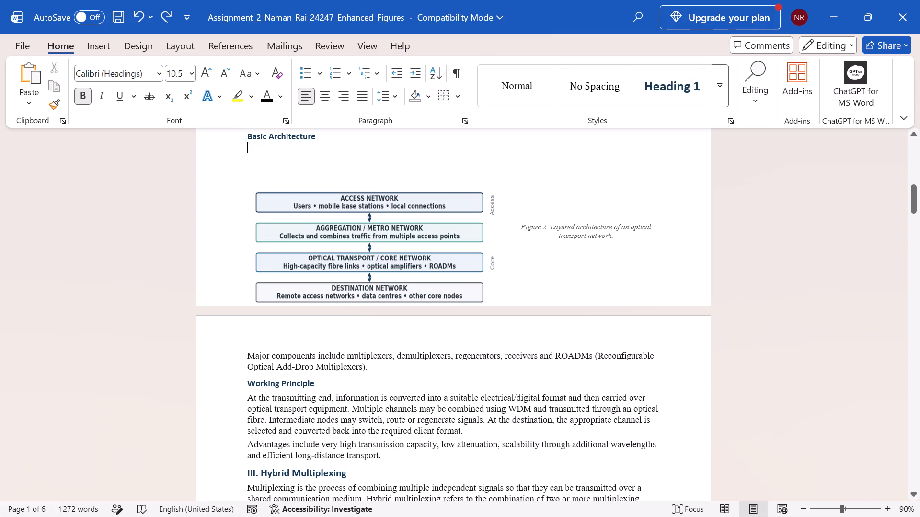
click(572, 95)
click(517, 90)
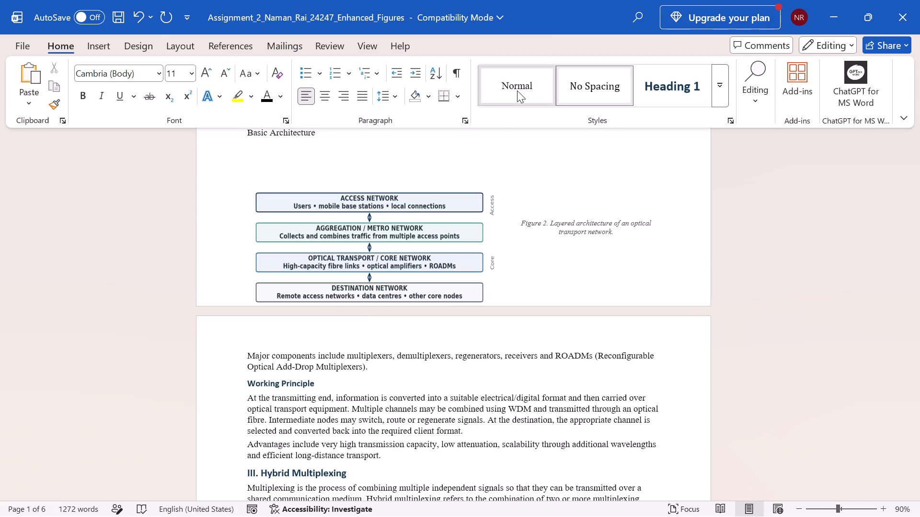
Delete the empty lines between Basic Architecture and the Figure 2 caption, bringing the caption directly under the Basic Architecture line.
click(434, 156)
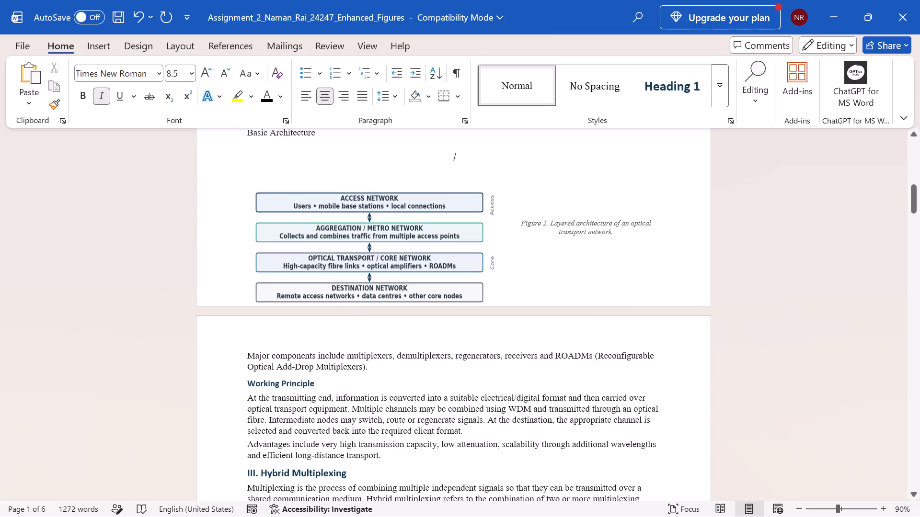
key(BackSpace)
key(BackSpace)
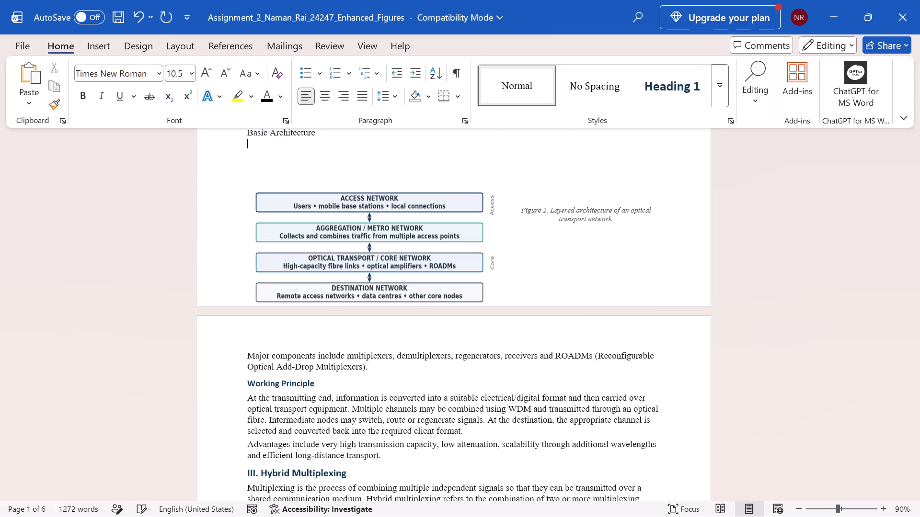
key(Down)
key(Down)
key(Down)
key(Down)
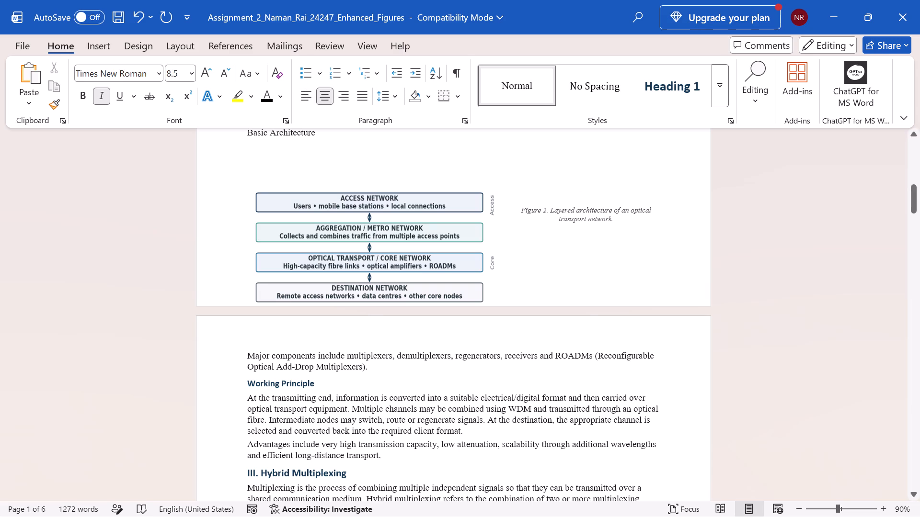
double_click(250, 199)
double_click(236, 199)
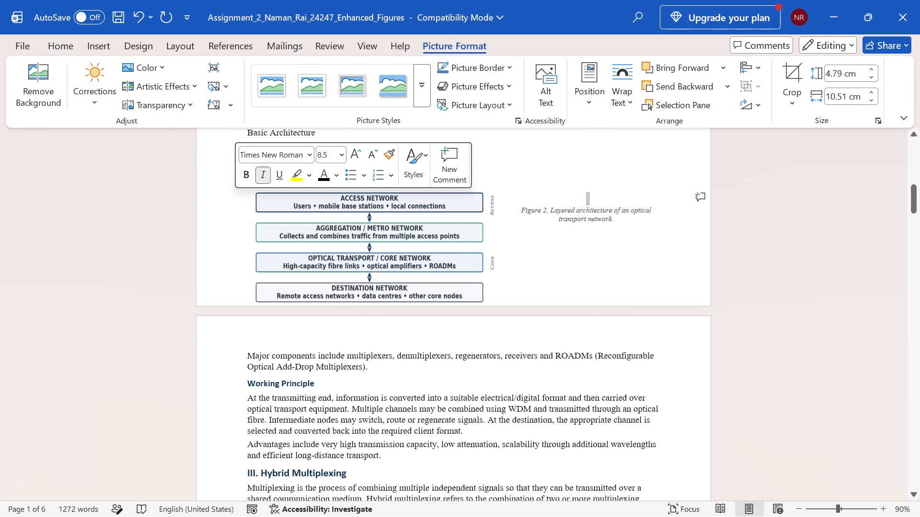
click(604, 196)
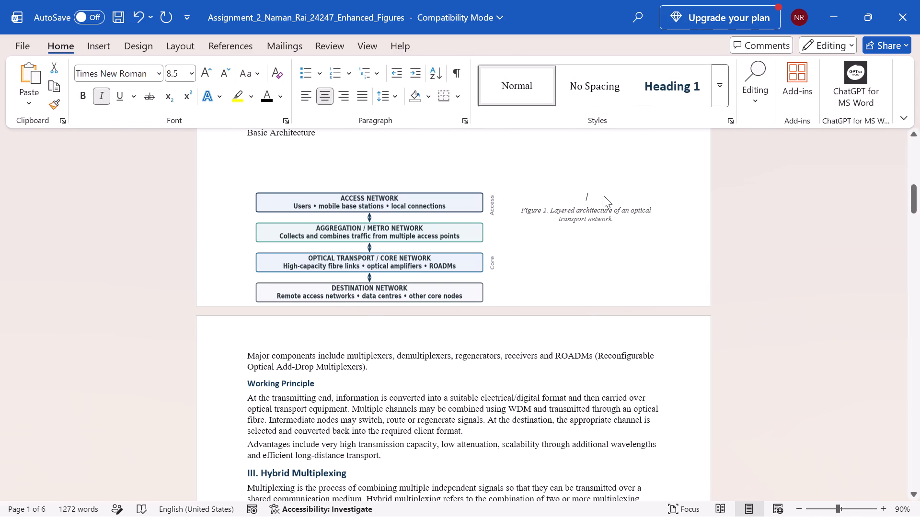
key(BackSpace)
key(BackSpace)
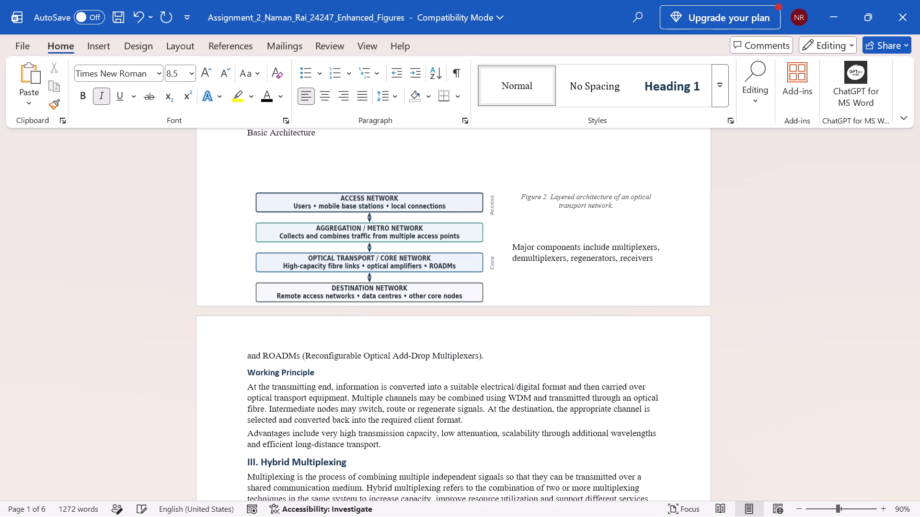
key(BackSpace)
key(BackSpace)
key(BackSpace)
key(BackSpace)
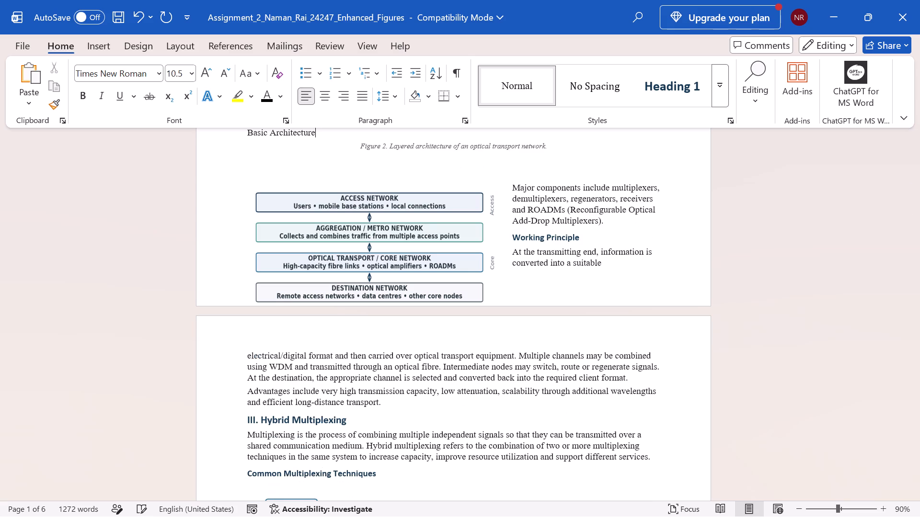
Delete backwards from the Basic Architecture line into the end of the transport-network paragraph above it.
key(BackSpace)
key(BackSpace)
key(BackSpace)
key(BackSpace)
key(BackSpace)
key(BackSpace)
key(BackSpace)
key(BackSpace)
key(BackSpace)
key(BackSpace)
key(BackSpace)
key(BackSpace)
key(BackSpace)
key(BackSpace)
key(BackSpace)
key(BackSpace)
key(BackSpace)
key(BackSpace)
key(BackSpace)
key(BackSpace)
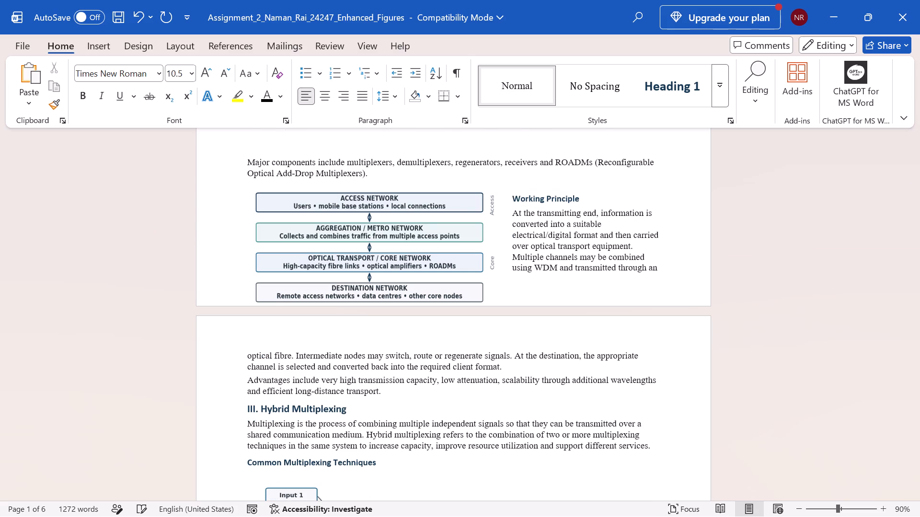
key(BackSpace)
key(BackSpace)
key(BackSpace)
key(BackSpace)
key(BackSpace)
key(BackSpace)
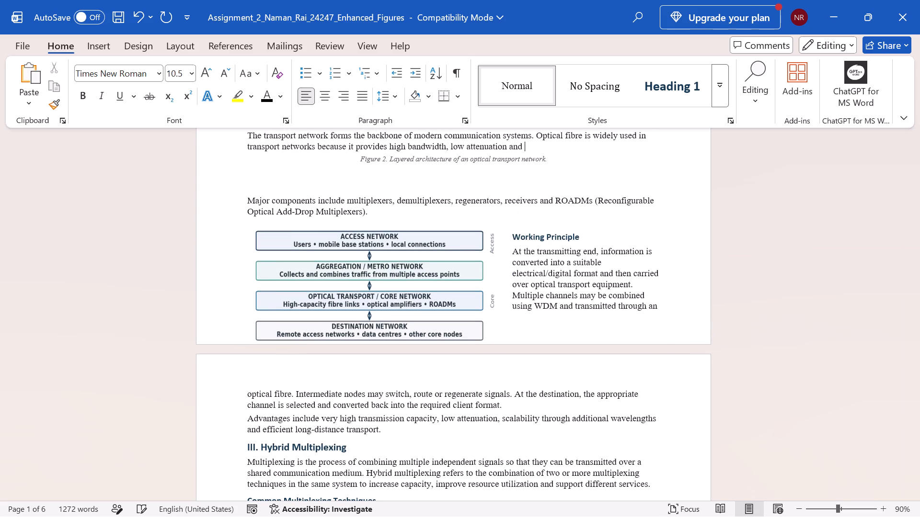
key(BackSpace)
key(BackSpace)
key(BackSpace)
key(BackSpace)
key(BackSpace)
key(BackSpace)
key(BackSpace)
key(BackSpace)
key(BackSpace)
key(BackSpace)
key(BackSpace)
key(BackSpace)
Undo the text deletions, the blank-line removal and the Normal style, back to the bold Basic Architecture heading with its empty lines.
key(ctrl+z)
key(ctrl+z)
key(ctrl+z)
key(ctrl+z)
key(ctrl+z)
key(ctrl+z)
key(ctrl+z)
key(ctrl+z)
key(ctrl+z)
key(ctrl+z)
key(ctrl+z)
key(ctrl+z)
key(ctrl+z)
key(ctrl+z)
key(ctrl+z)
key(ctrl+z)
key(ctrl+z)
key(ctrl+z)
key(ctrl+z)
key(ctrl+z)
key(ctrl+z)
key(ctrl+z)
key(ctrl+z)
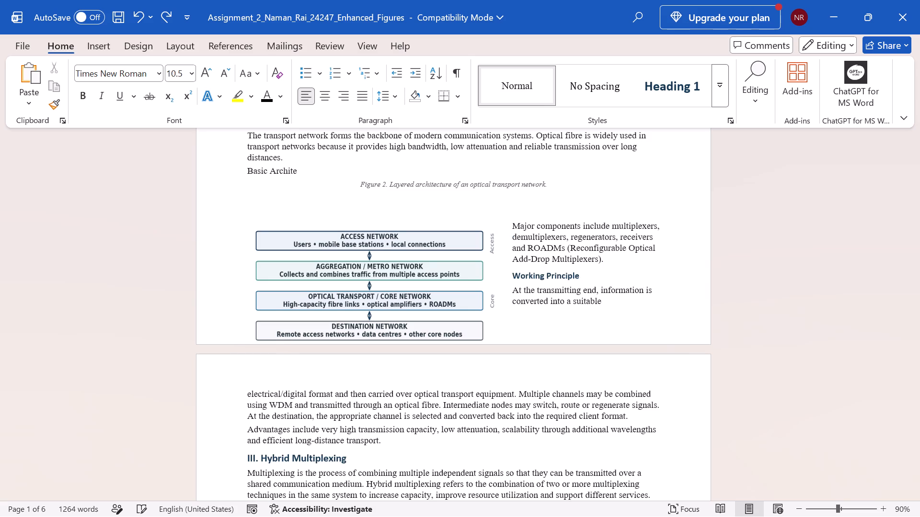
key(ctrl+z)
key(ctrl+z)
key(ctrl+z)
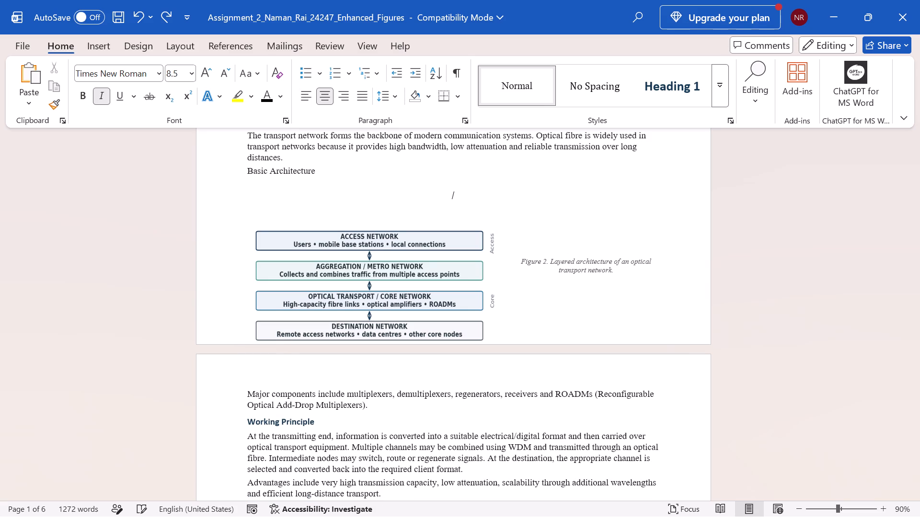
key(ctrl+z)
key(ctrl+z)
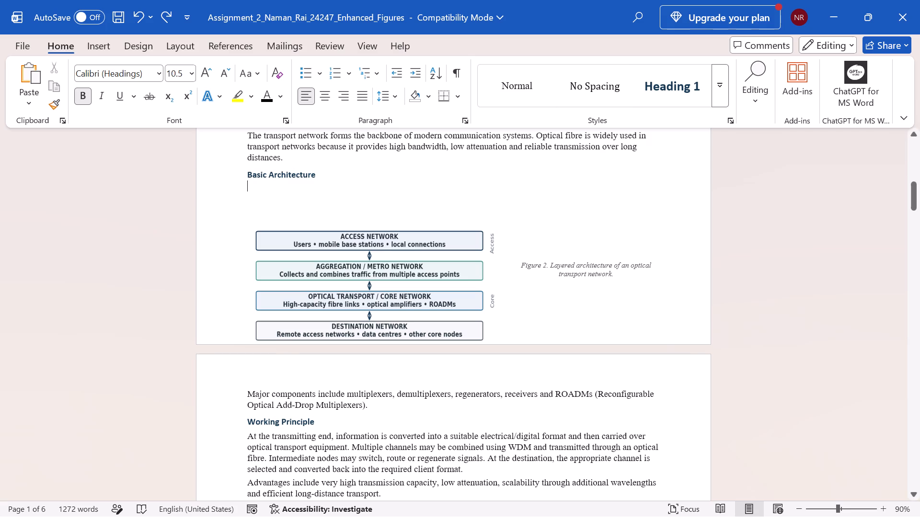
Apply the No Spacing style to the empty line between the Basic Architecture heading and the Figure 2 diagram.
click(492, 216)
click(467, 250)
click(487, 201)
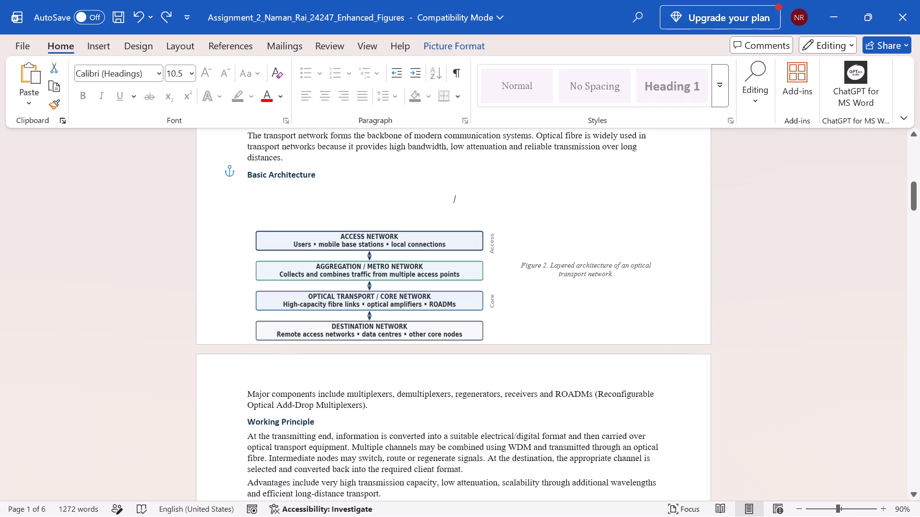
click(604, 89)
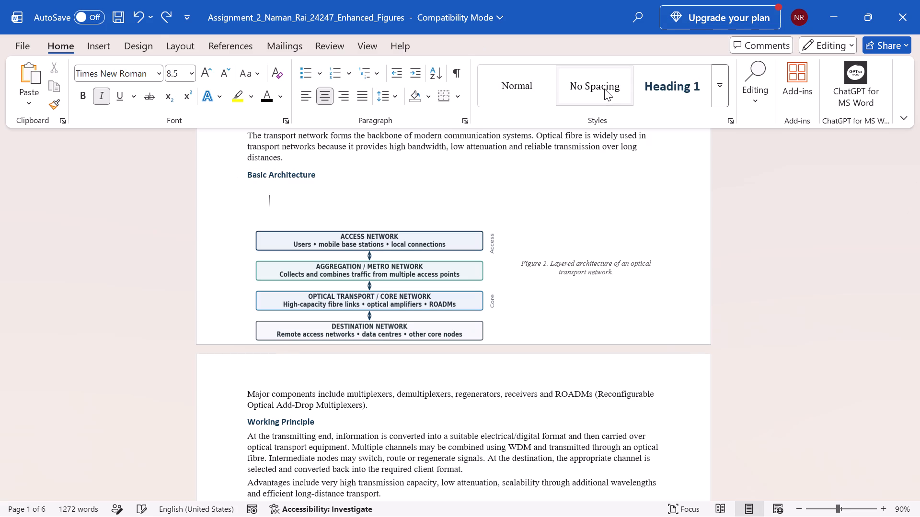
Enlarge the Figure 2 diagram from its upper-left corner until its top edge sits just below the transport-network paragraph.
click(405, 252)
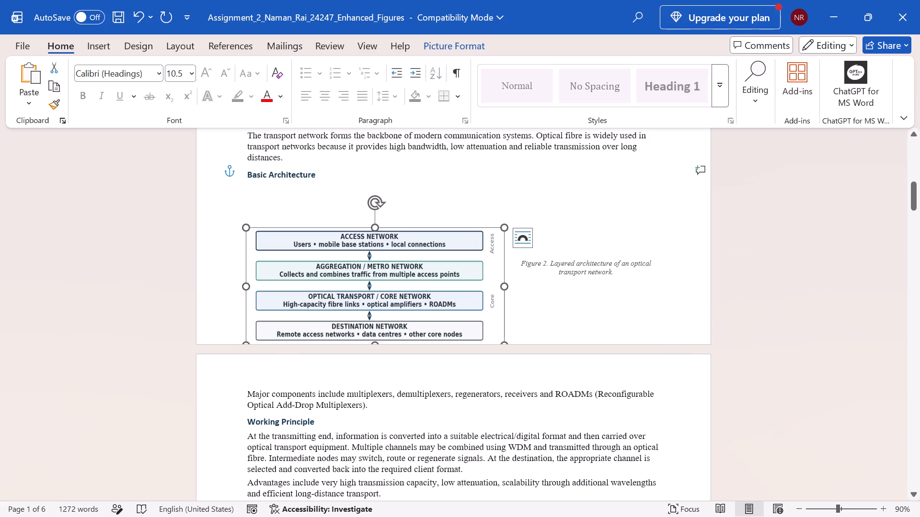
drag(242, 225, 249, 204)
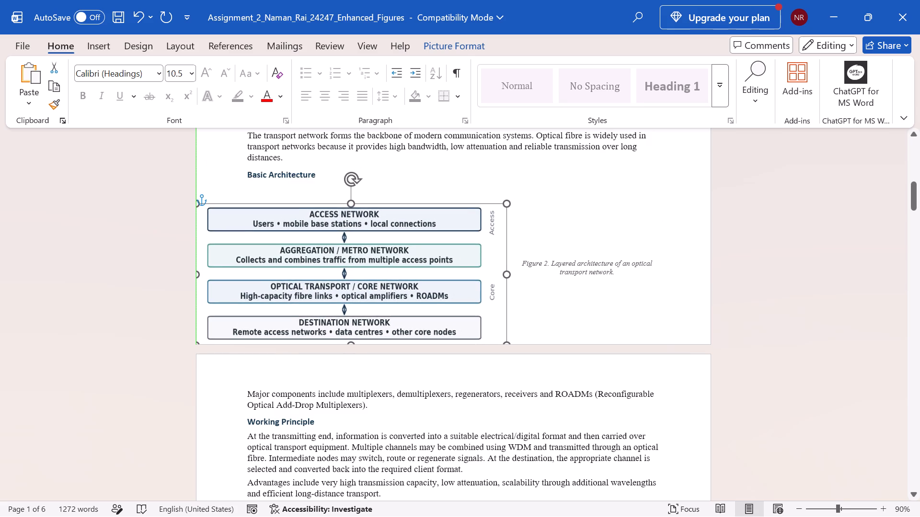
drag(249, 204, 247, 200)
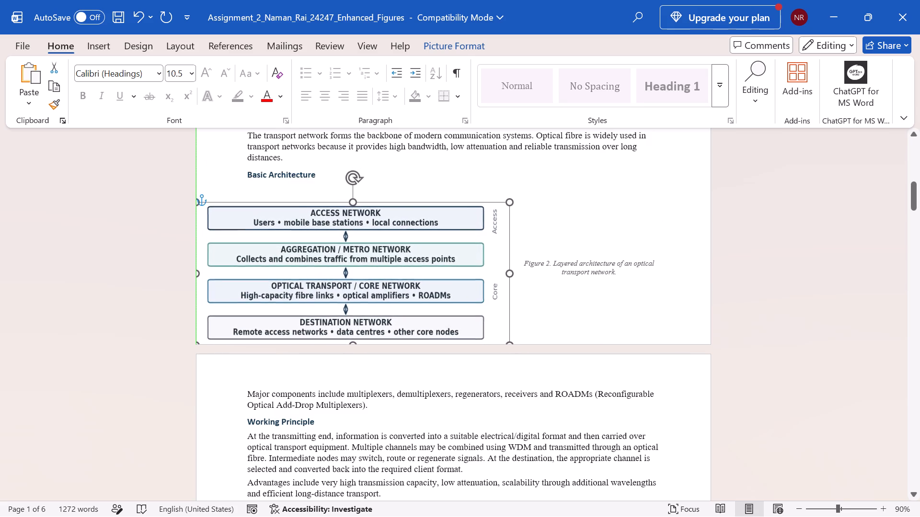
drag(247, 200, 253, 186)
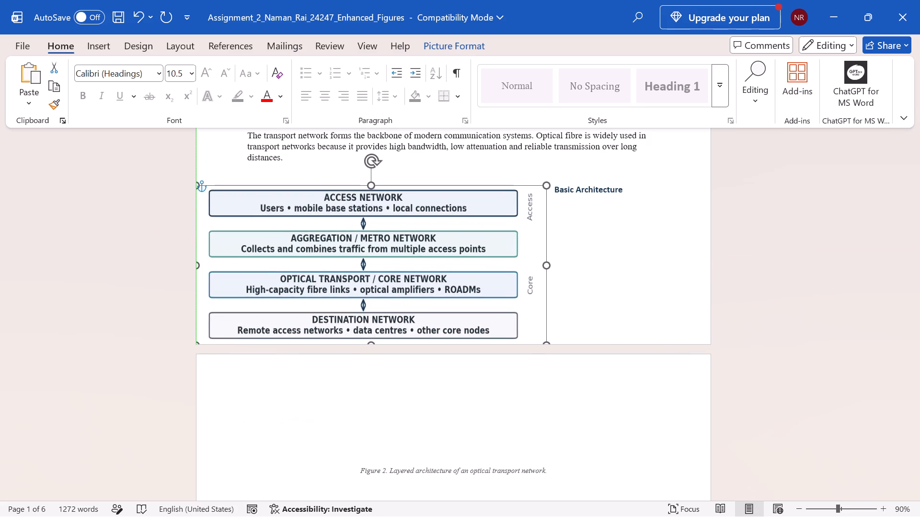
drag(253, 186, 248, 187)
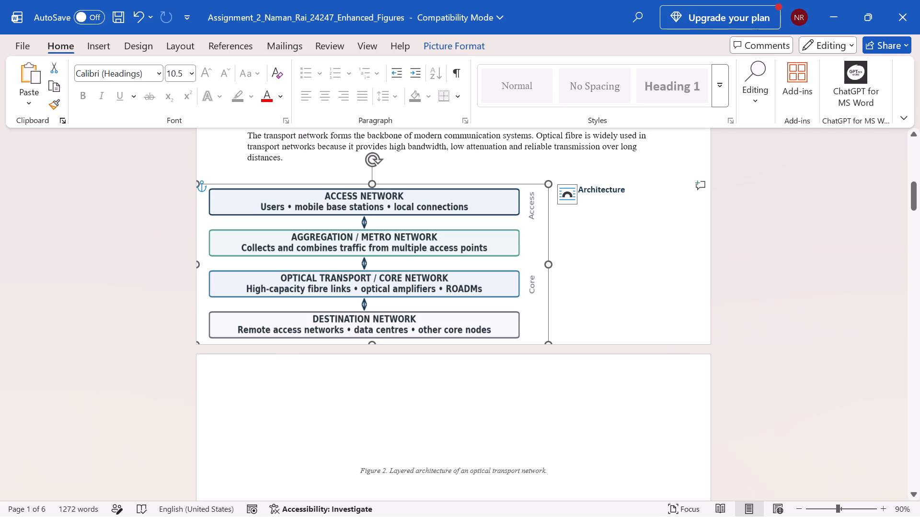
Reduce the Figure 2 diagram's height and narrow it on both sides so it fits above the page number and near the text margin.
drag(372, 341, 378, 302)
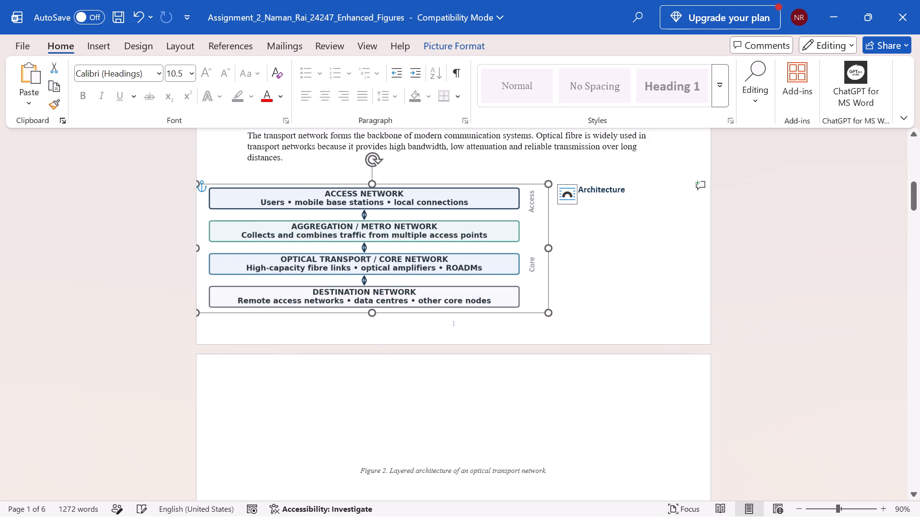
drag(196, 247, 239, 251)
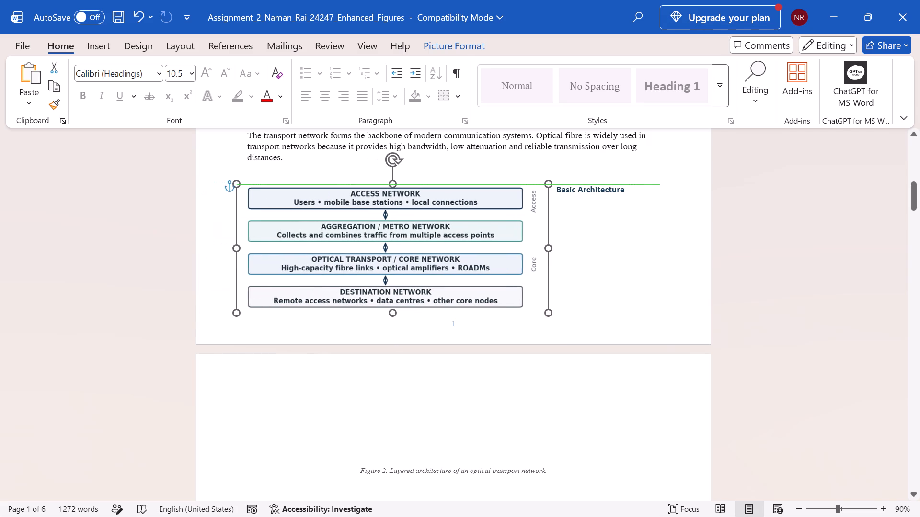
drag(239, 251, 240, 250)
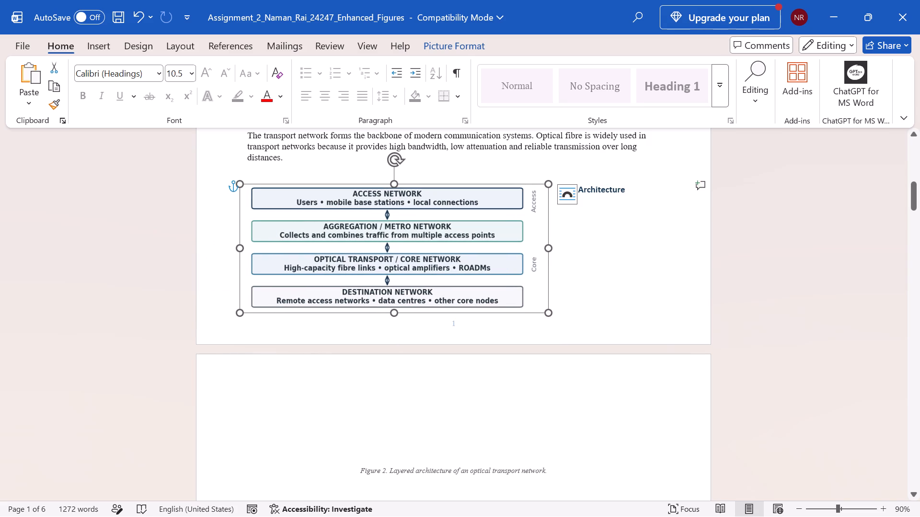
drag(546, 247, 516, 243)
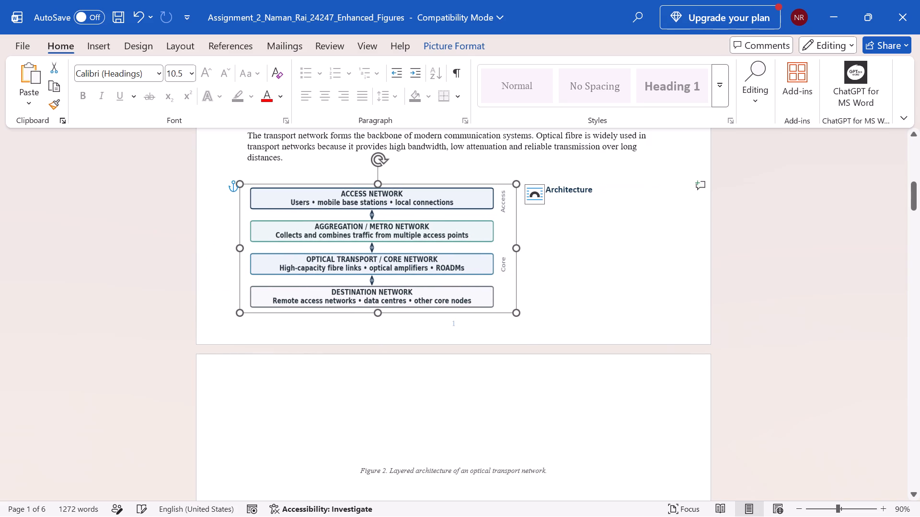
Remove the empty lines before the Figure 2 caption, placing it on its own line beside the diagram, after the Basic Architecture heading.
scroll(433, 396, down, 1)
click(357, 344)
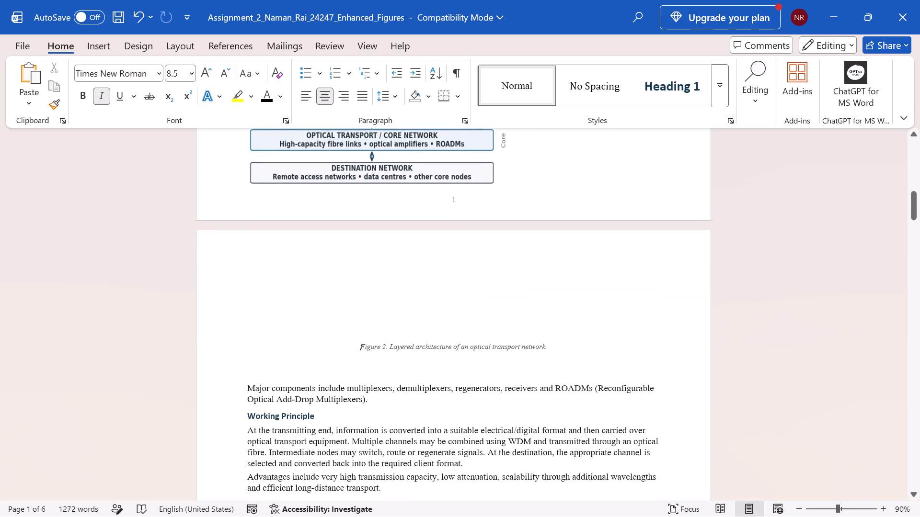
key(BackSpace)
key(BackSpace)
key(BackSpace)
key(BackSpace)
key(BackSpace)
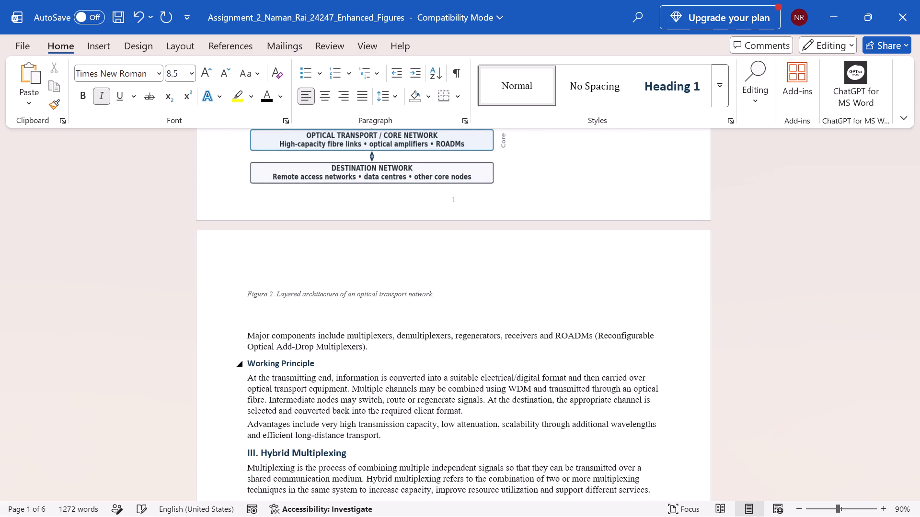
key(BackSpace)
key(BackSpace)
key(BackSpace)
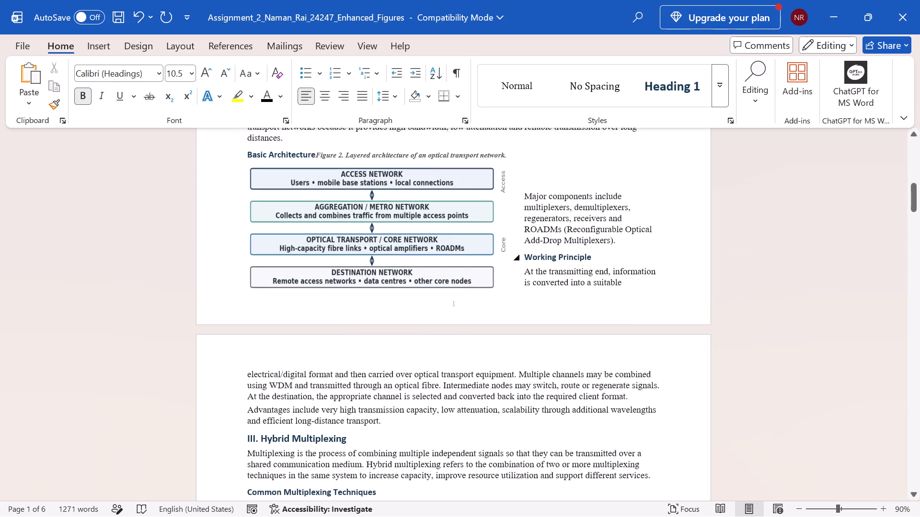
key(Return)
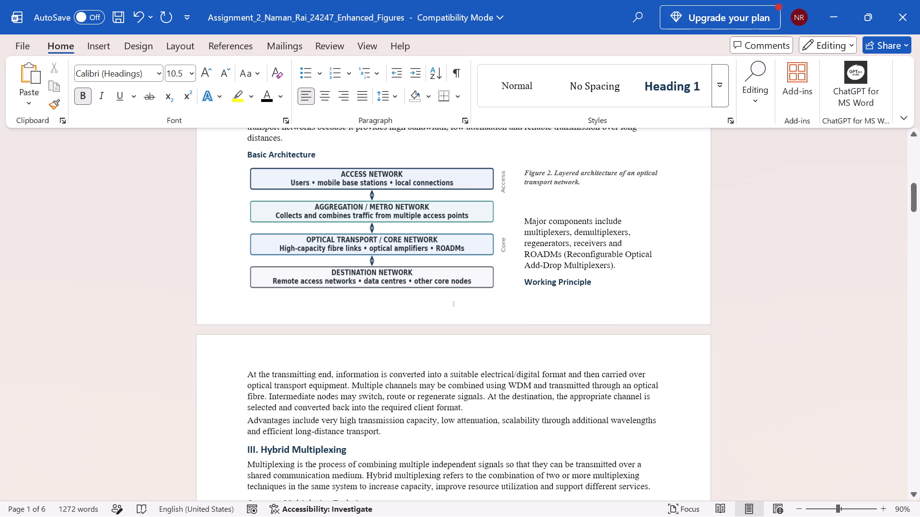
Insert six blank lines before the Major components paragraph to move it onto page 2.
click(525, 220)
key(Return)
key(Return)
key(Return)
key(Return)
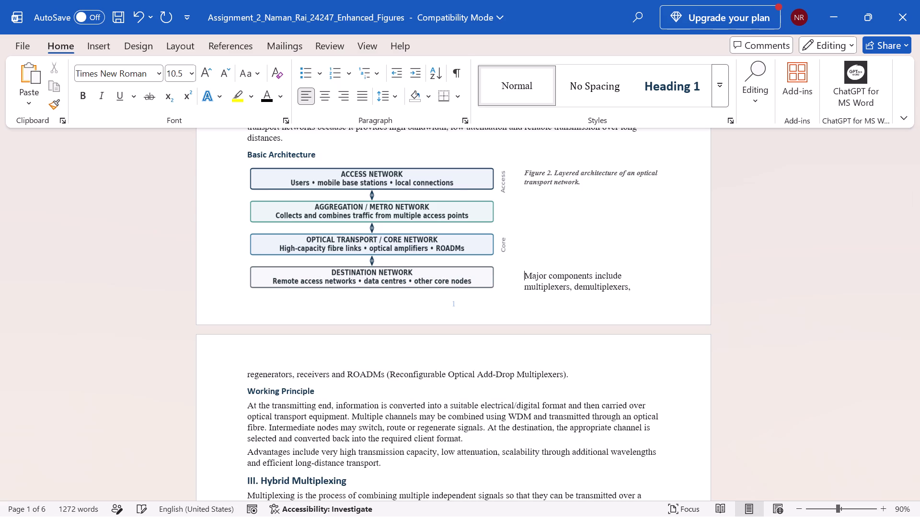
key(Return)
key(Return)
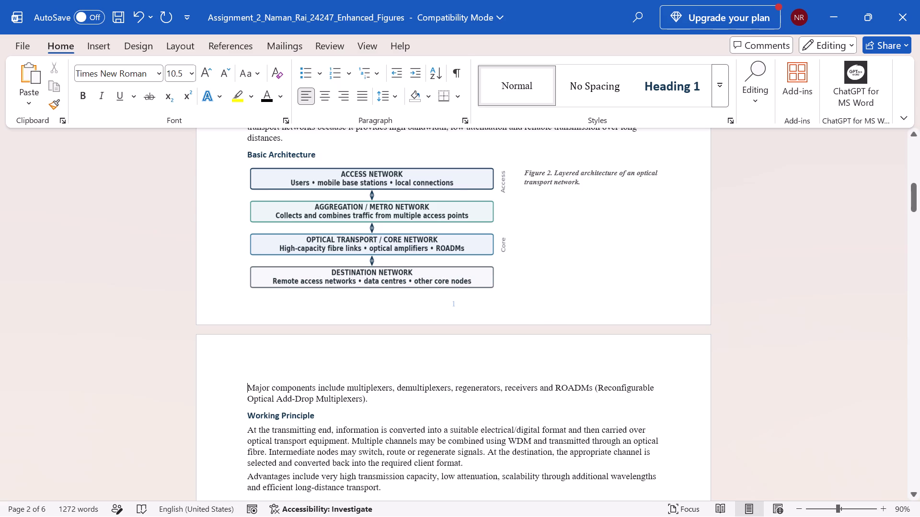
Insert three blank lines above the Figure 2 caption to lower it to the middle of the diagram's side.
scroll(473, 322, up, 1)
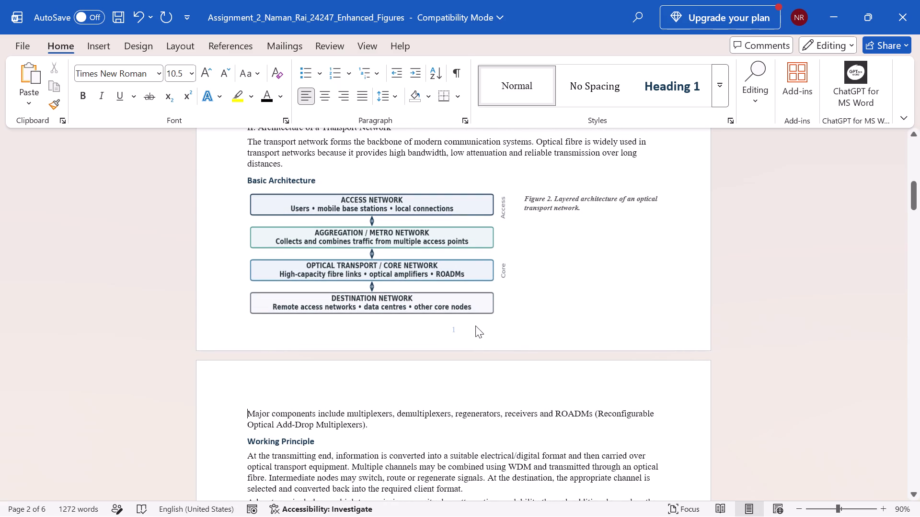
click(524, 198)
key(Return)
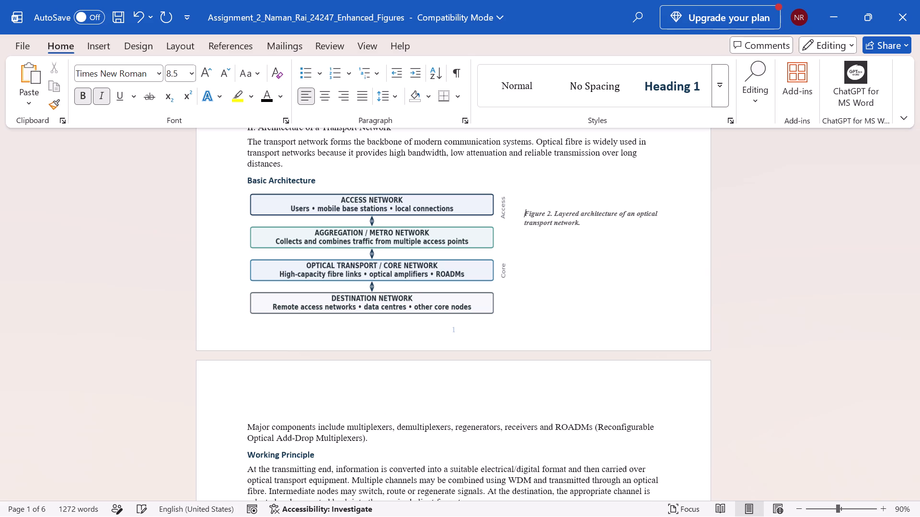
key(Return)
key(Return)
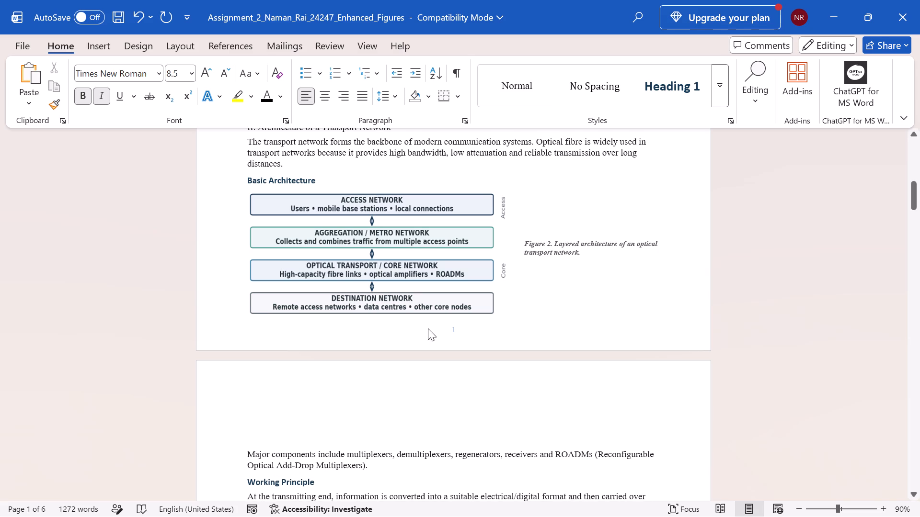
Remove the extra blank lines before the Major components paragraph so that it starts at the top of page 2.
click(248, 451)
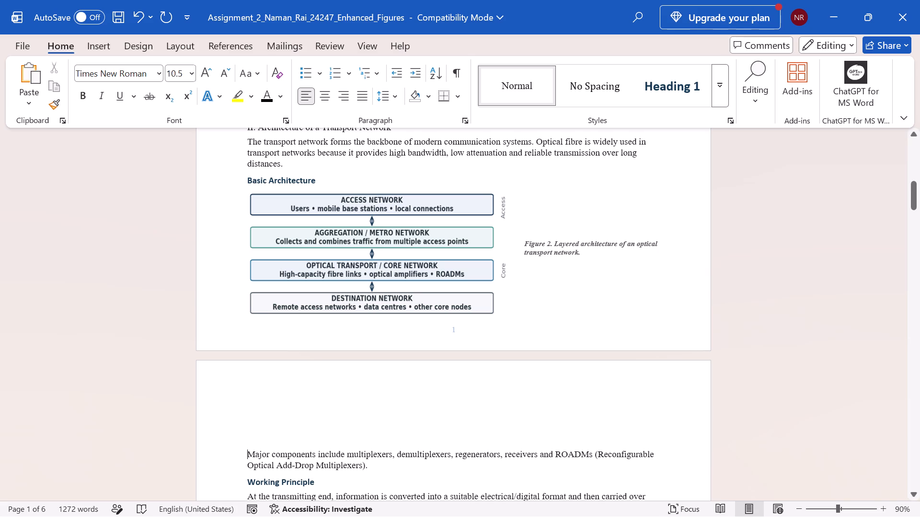
key(BackSpace)
key(BackSpace)
key(BackSpace)
key(BackSpace)
key(BackSpace)
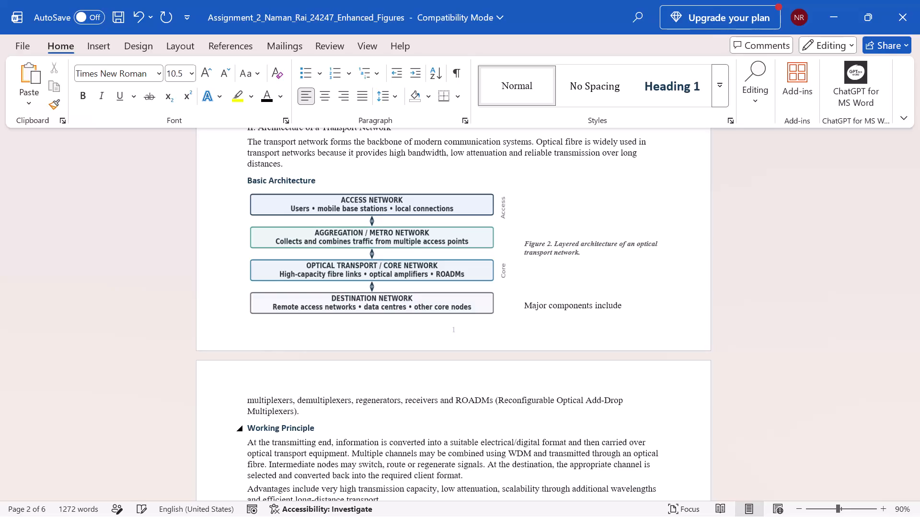
key(Return)
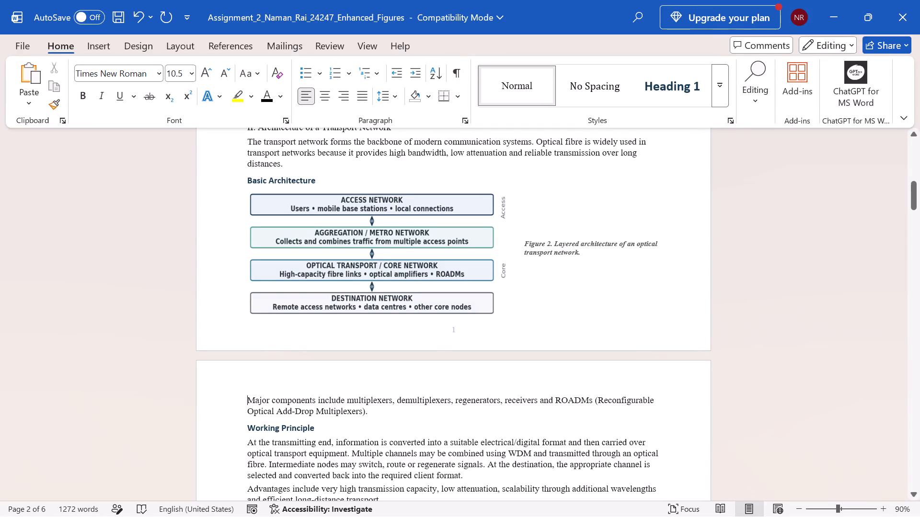
Review the whole document's figures, headings and page breaks, ending back at the start of page 1.
scroll(430, 386, up, 2)
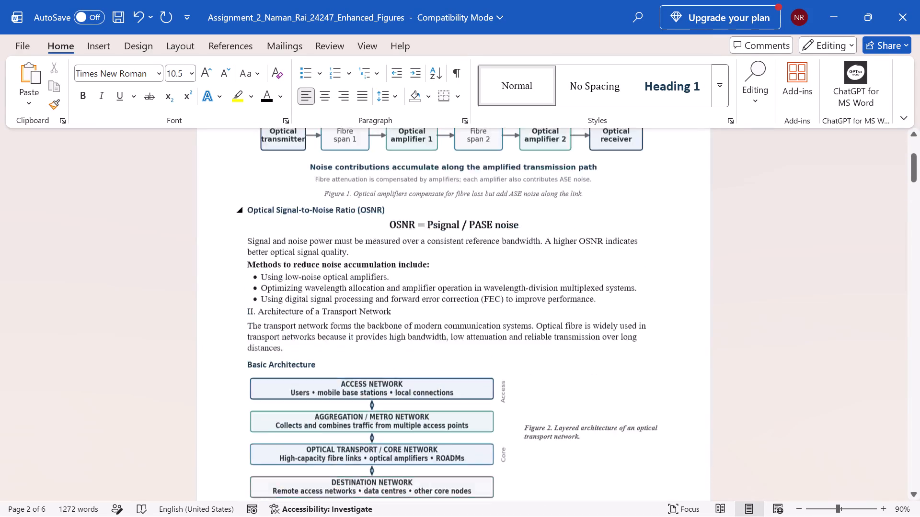
scroll(430, 386, up, 4)
scroll(430, 386, down, 12)
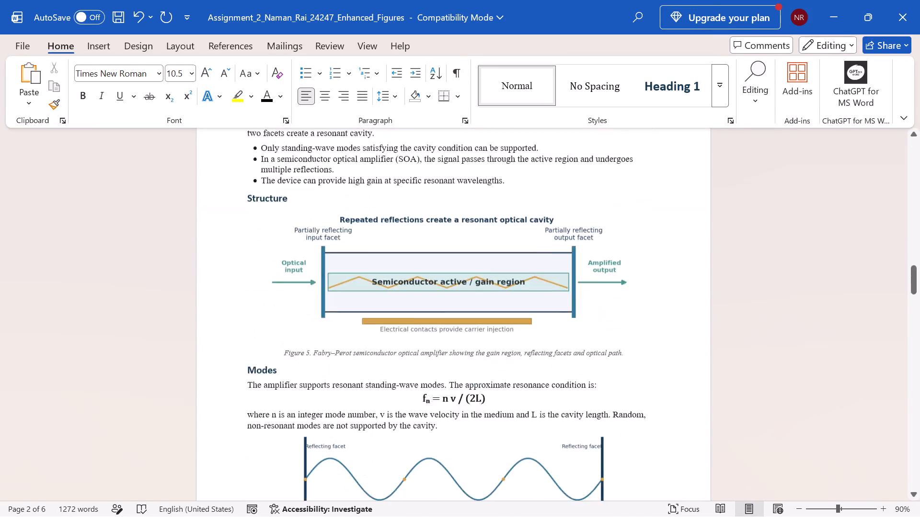
scroll(430, 386, down, 20)
scroll(430, 386, down, 10)
scroll(430, 386, up, 4)
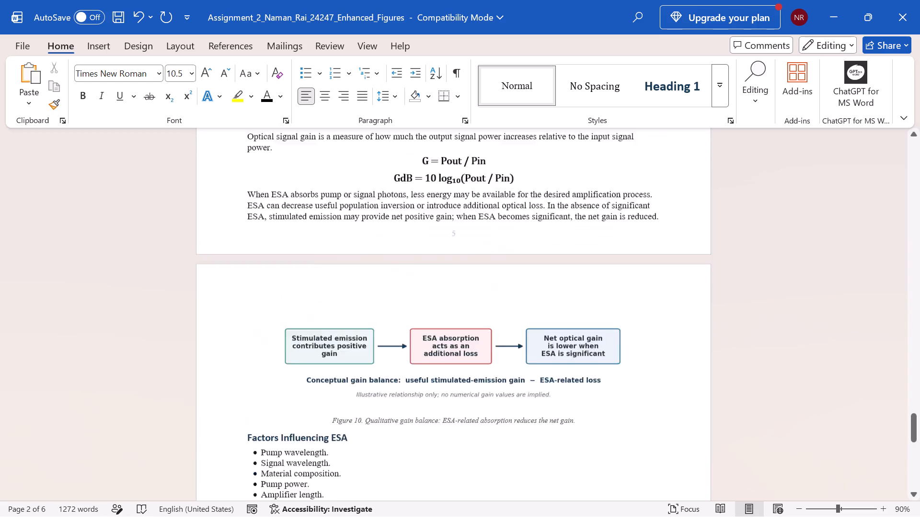
scroll(430, 386, up, 10)
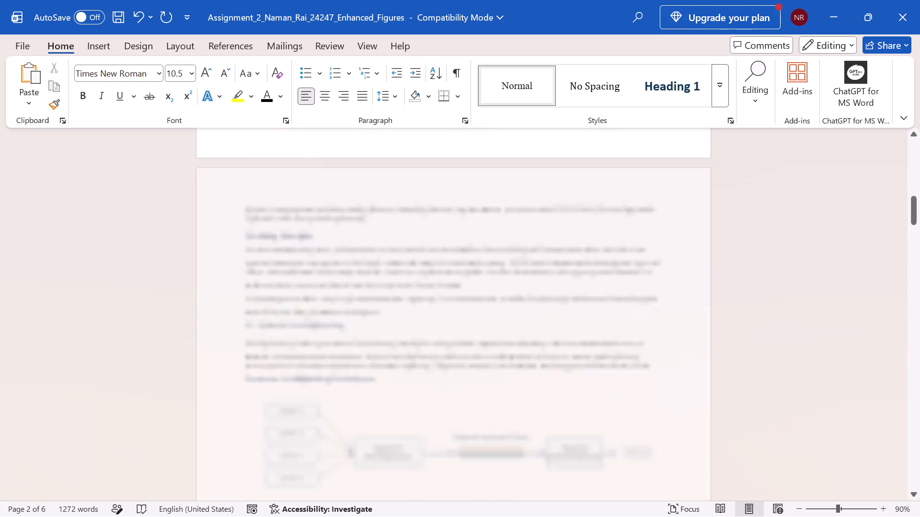
scroll(430, 386, up, 5)
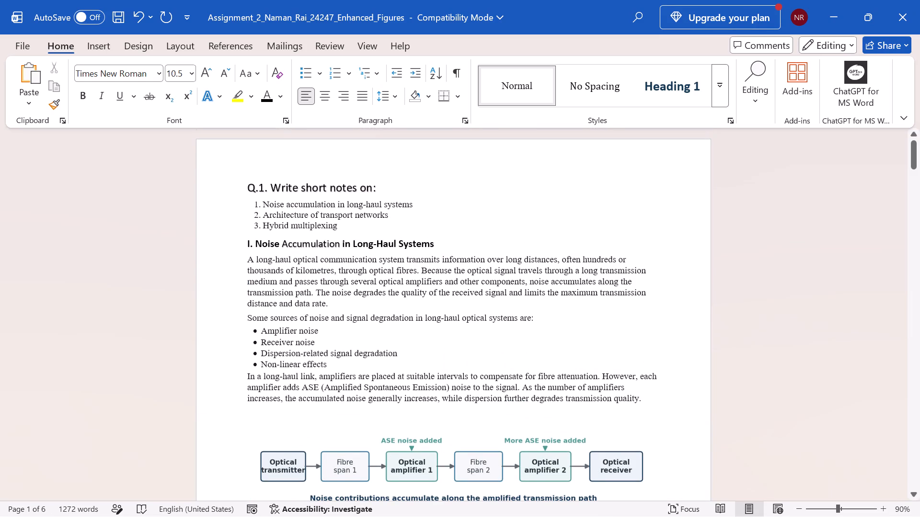
click(34, 45)
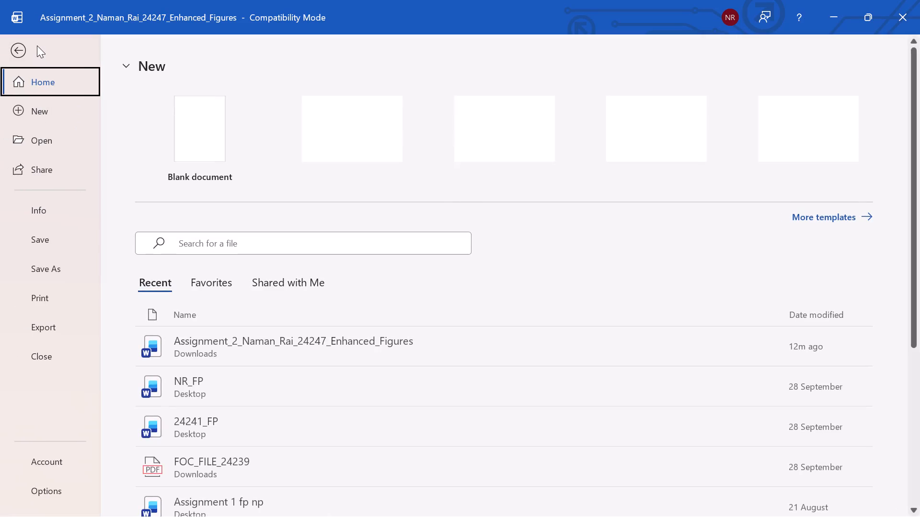
click(46, 271)
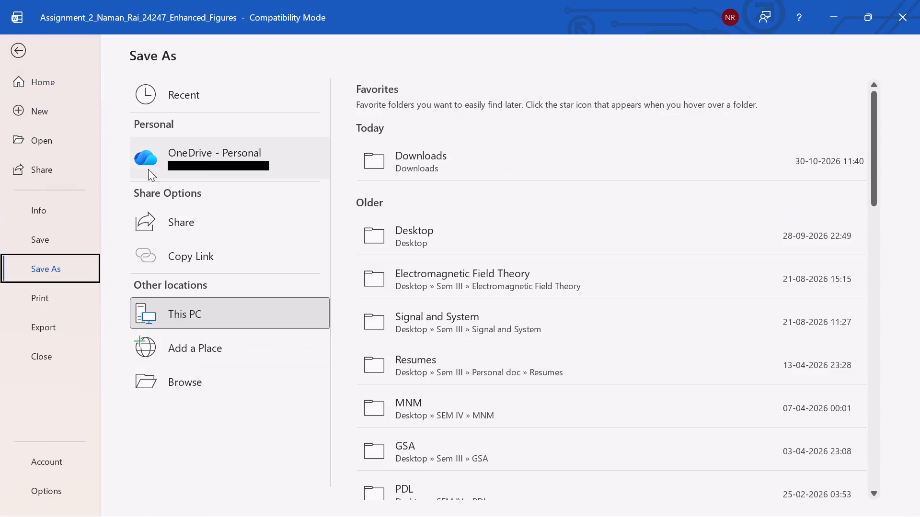
click(232, 105)
click(379, 165)
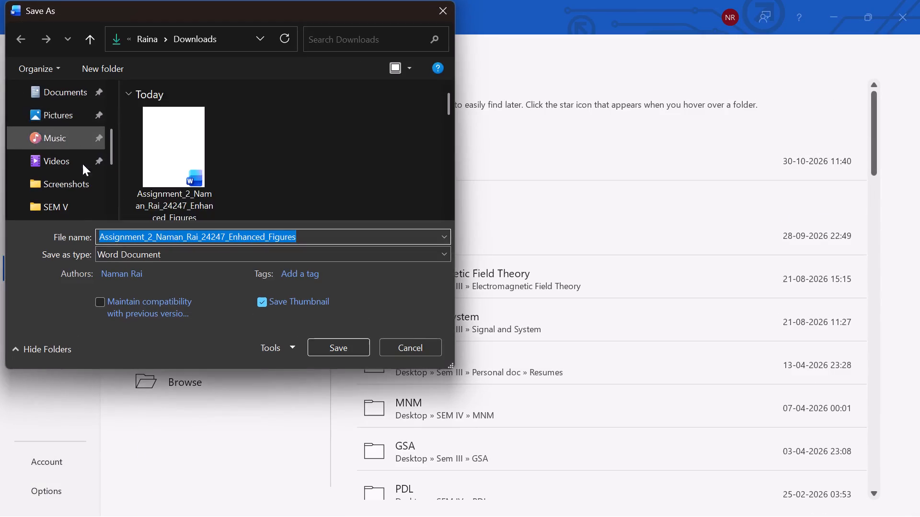
scroll(82, 164, up, 2)
click(67, 164)
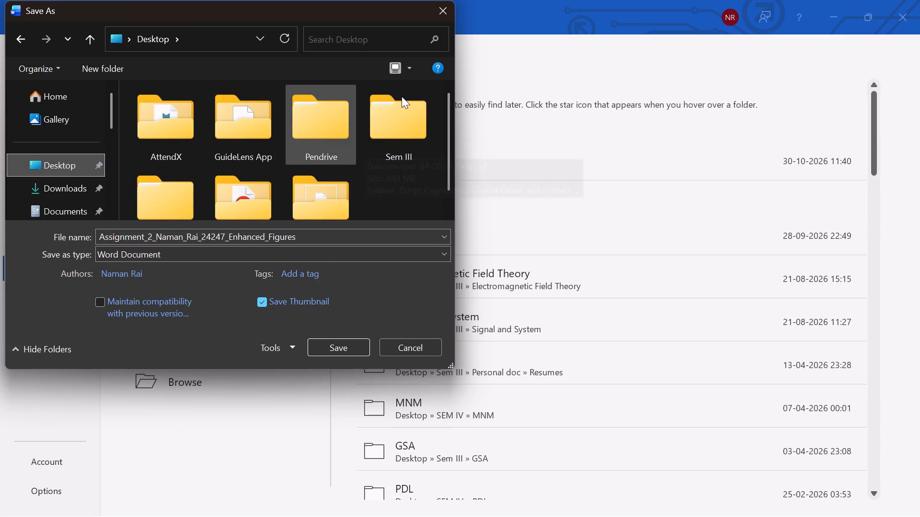
click(270, 202)
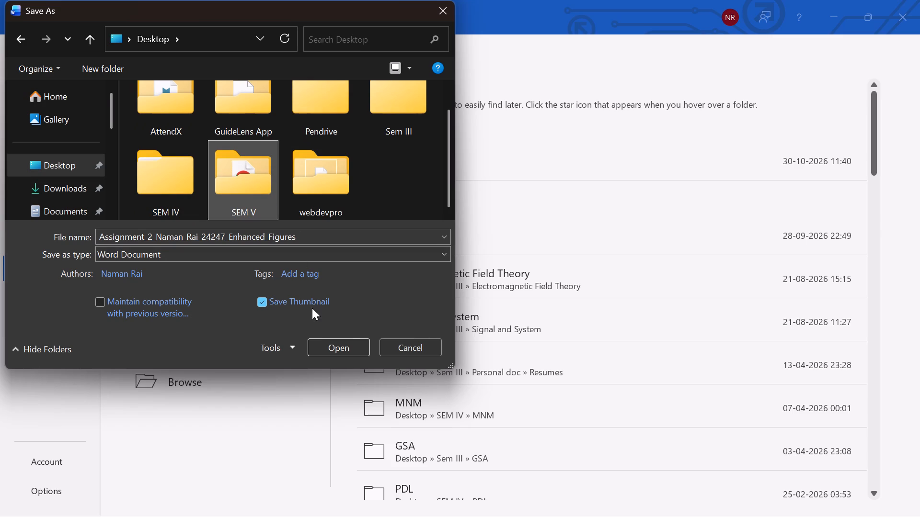
click(330, 344)
click(250, 257)
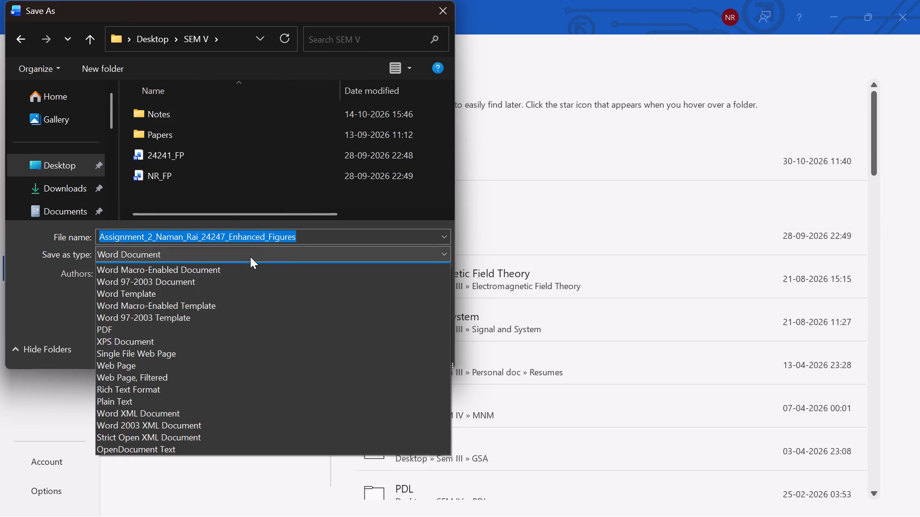
click(155, 335)
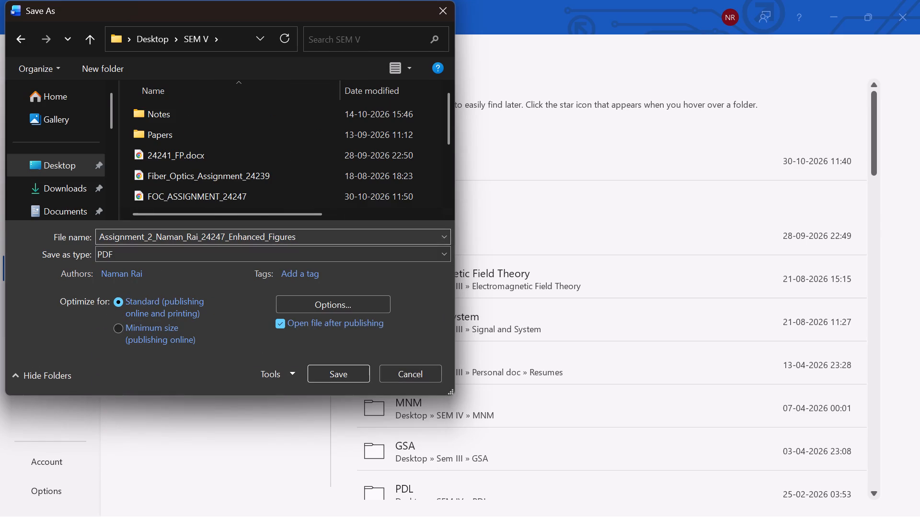
click(223, 193)
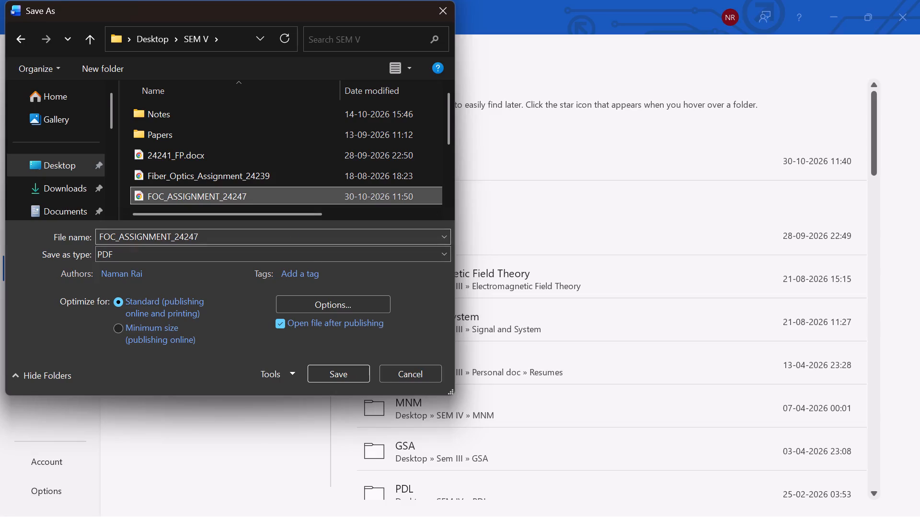
click(170, 235)
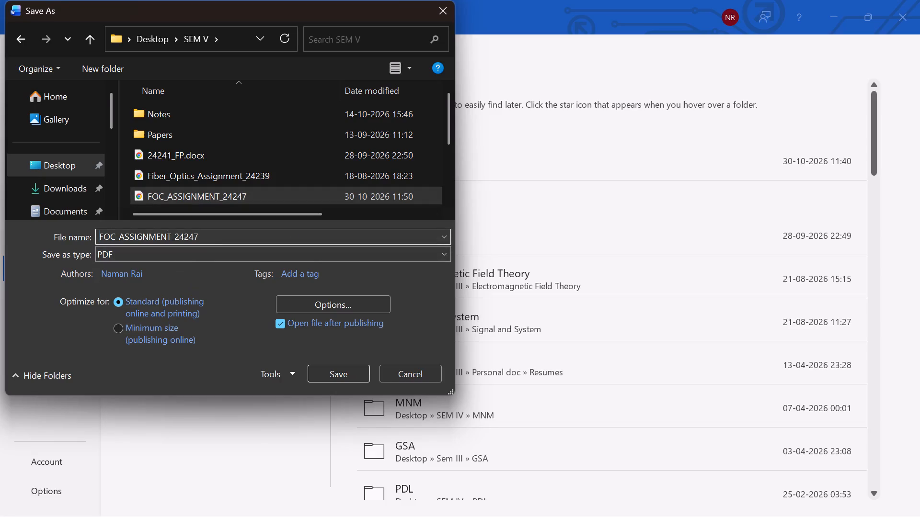
click(168, 239)
click(341, 368)
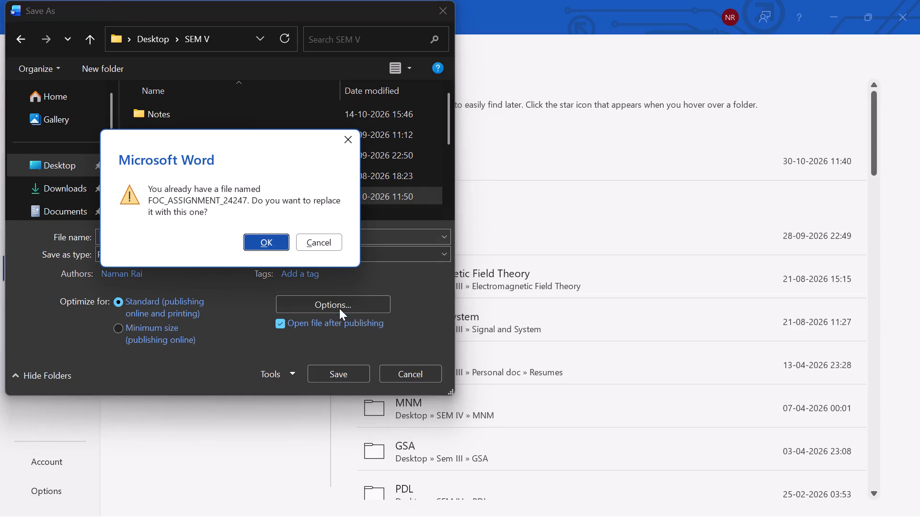
click(276, 242)
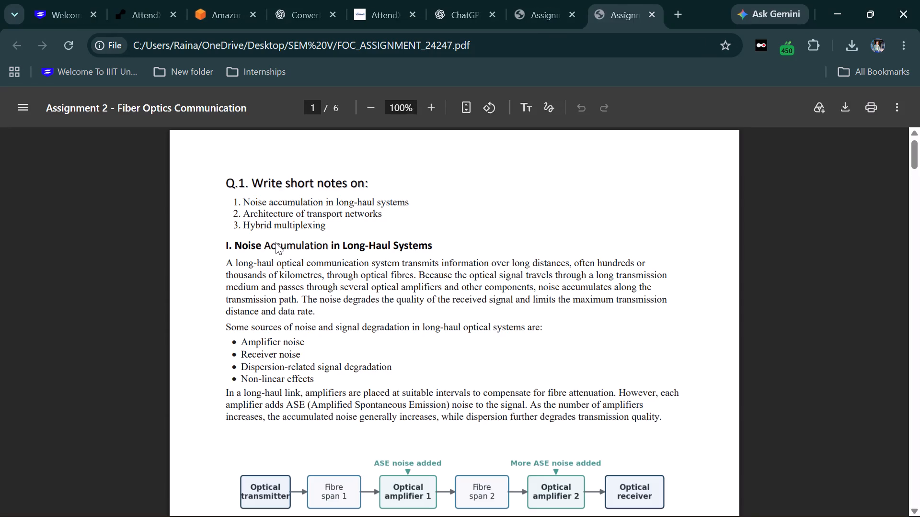
Review the layout and figures on the first two pages of the exported PDF in Chrome.
scroll(362, 317, down, 5)
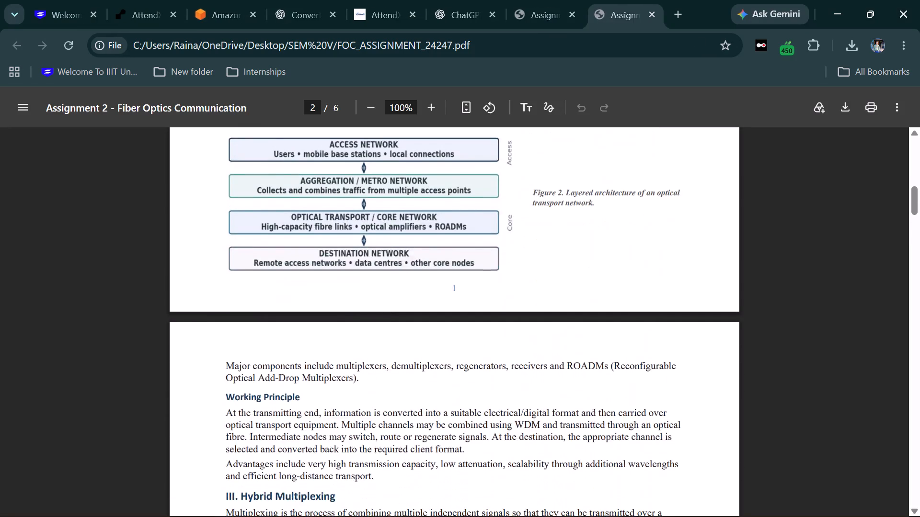
scroll(362, 317, down, 6)
scroll(362, 317, up, 2)
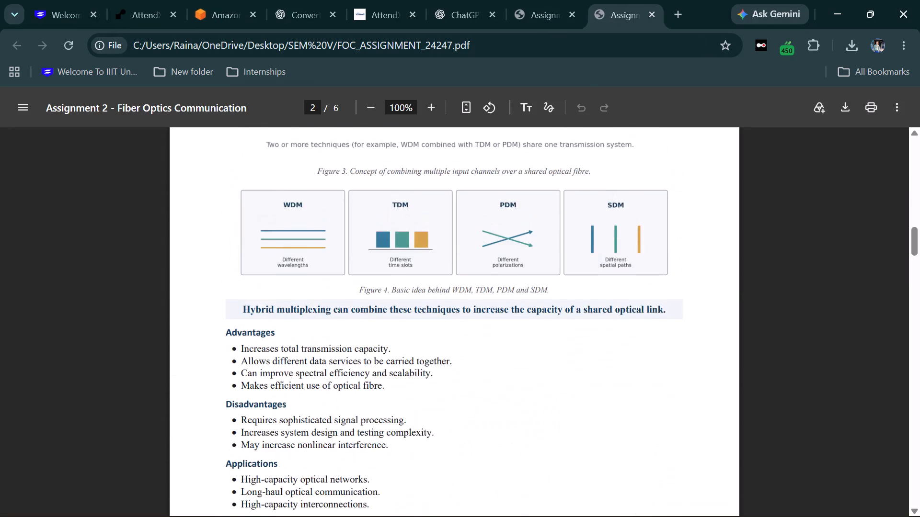
scroll(362, 317, up, 3)
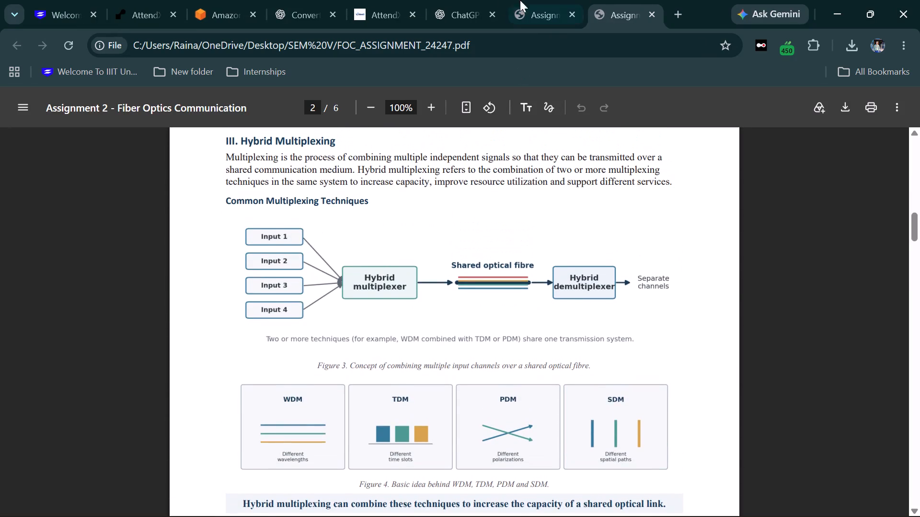
click(672, 5)
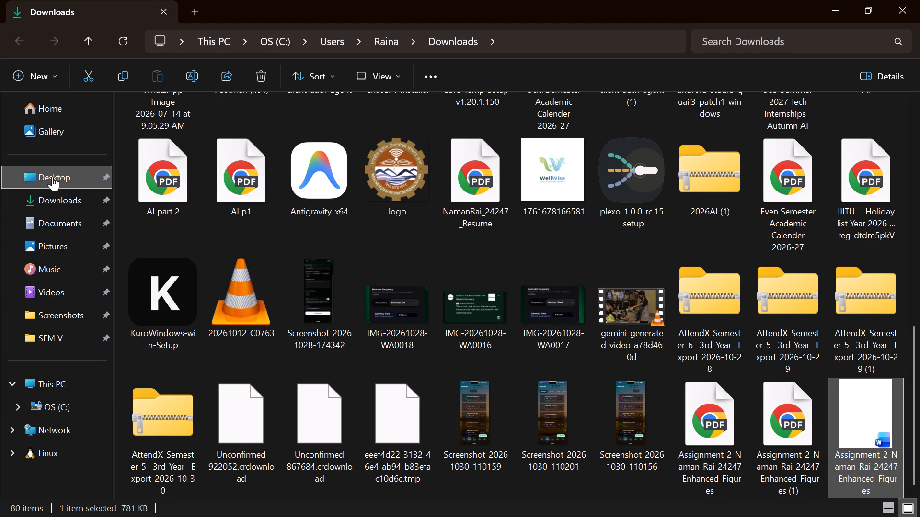
double_click(659, 163)
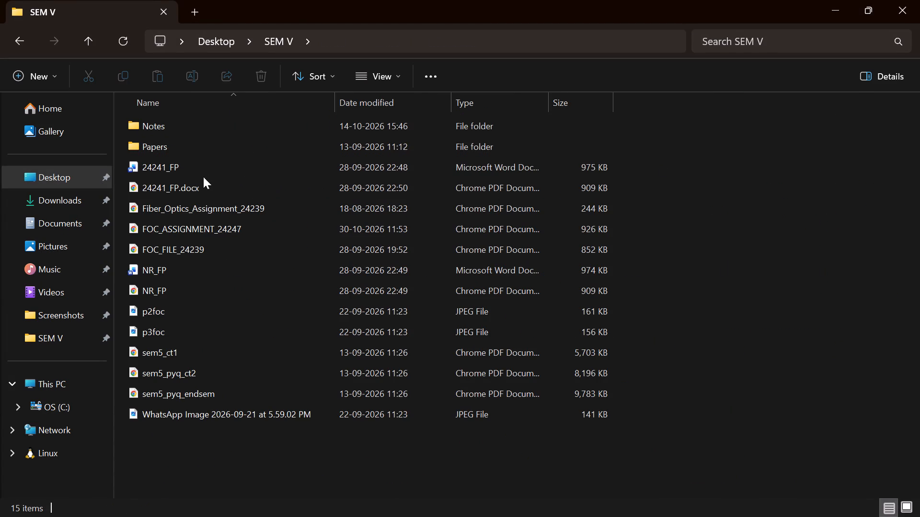
double_click(171, 267)
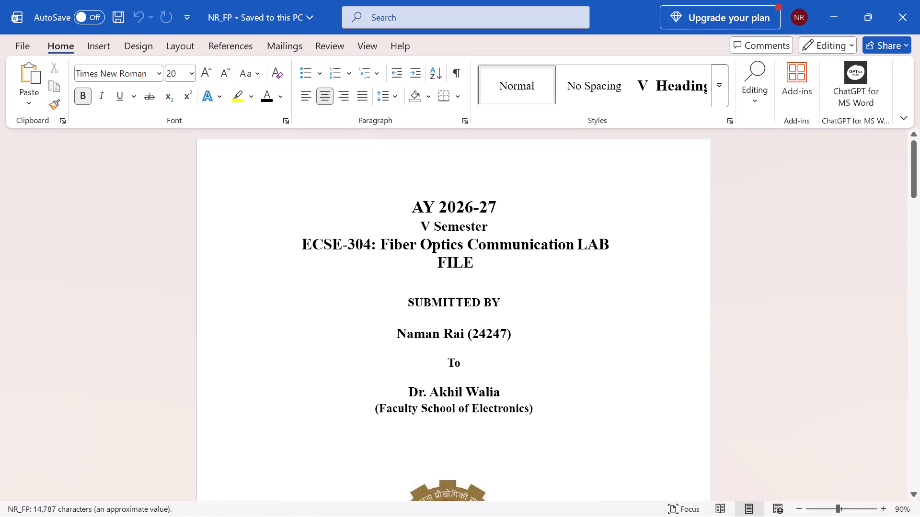
click(919, 0)
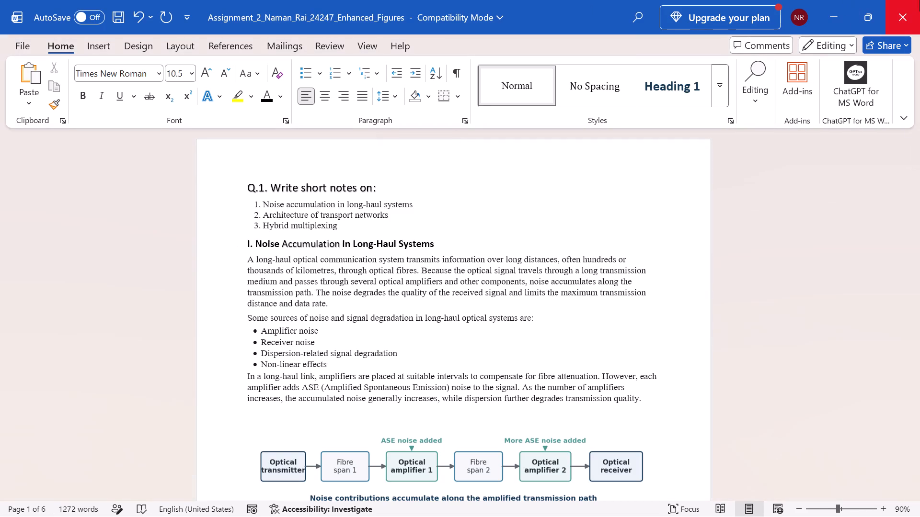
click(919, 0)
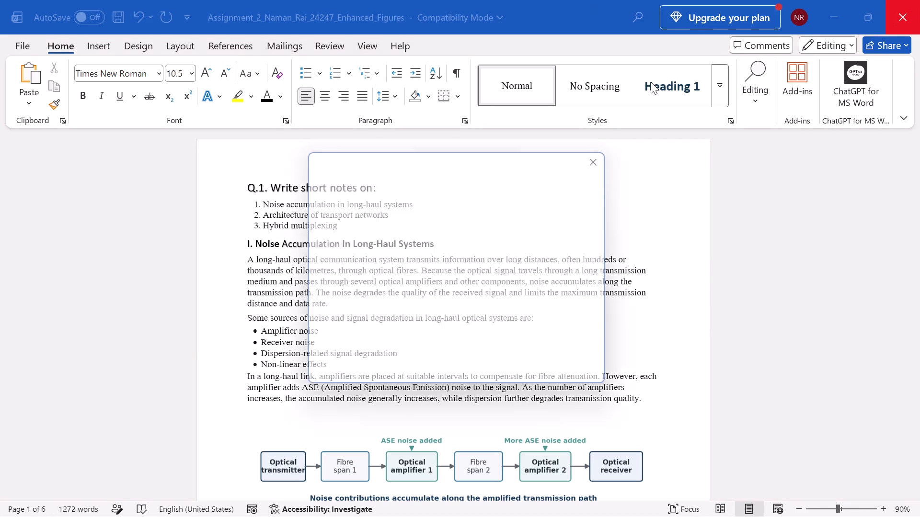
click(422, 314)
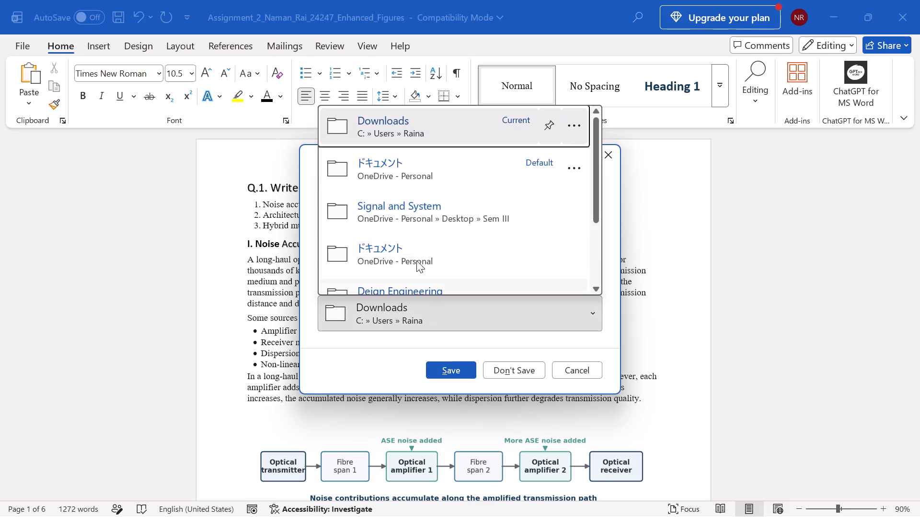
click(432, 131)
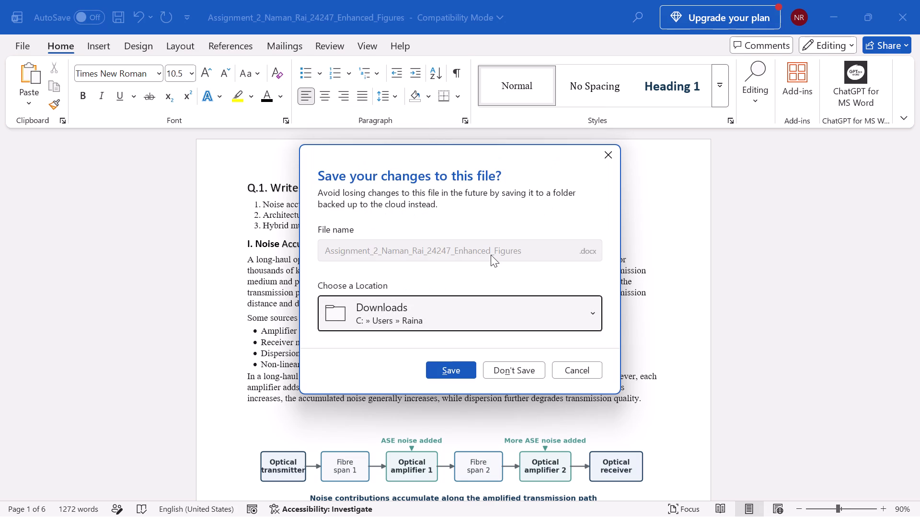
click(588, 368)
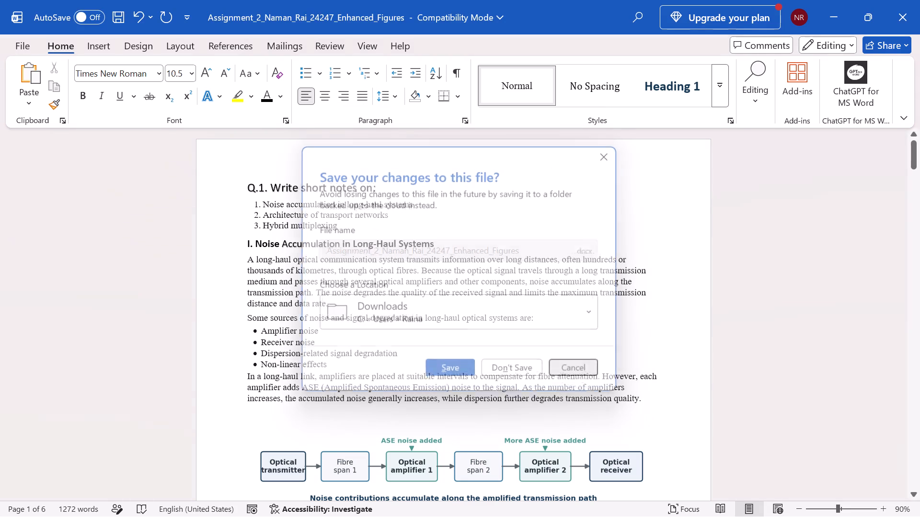
Save the Assignment 2 document as Word file FOC_ASSIGNMENT2_24247 in SEM V, accept the newest-format upgrade, and close it.
click(25, 53)
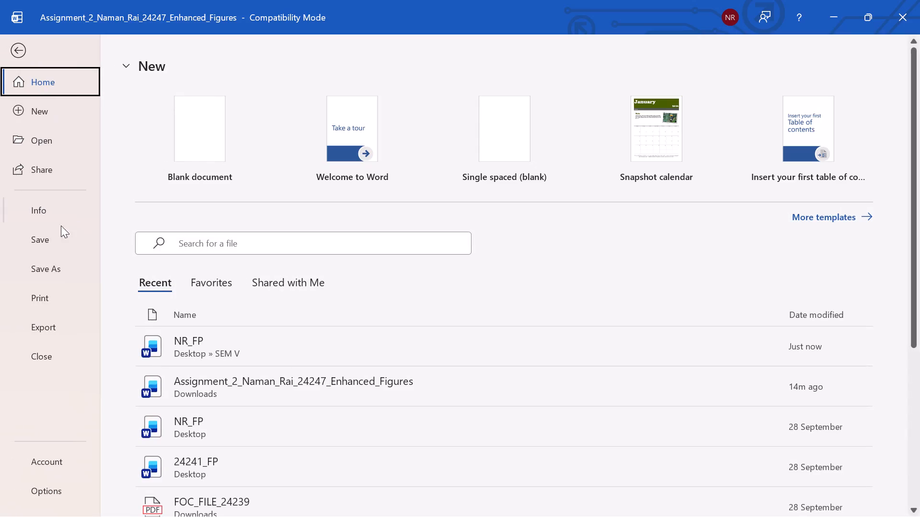
click(48, 270)
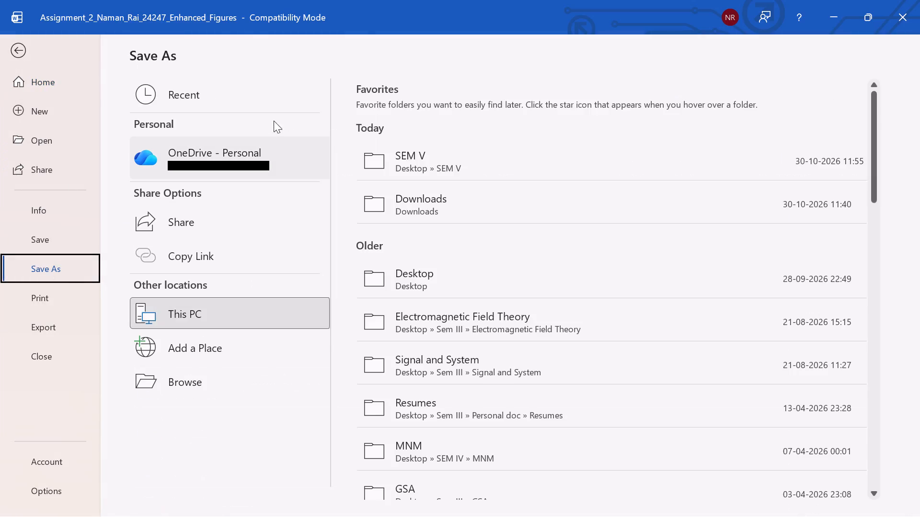
click(443, 163)
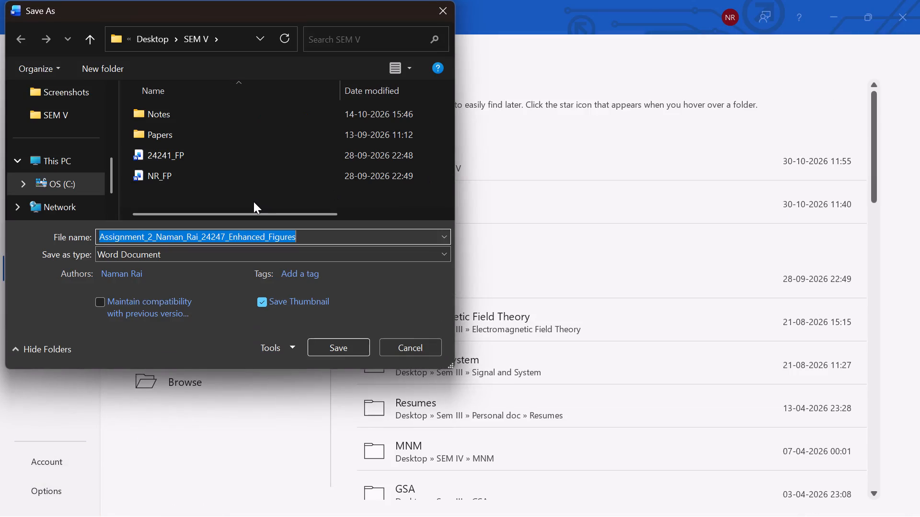
click(332, 236)
key(ctrl+a)
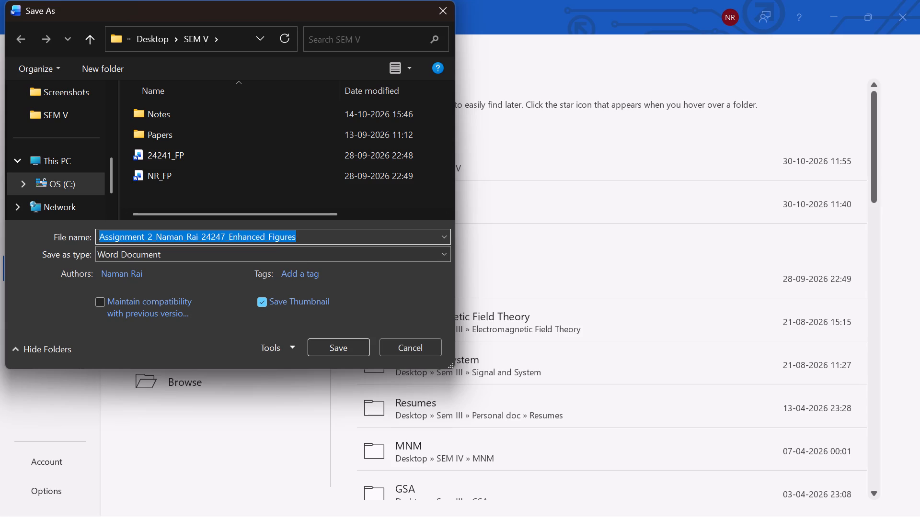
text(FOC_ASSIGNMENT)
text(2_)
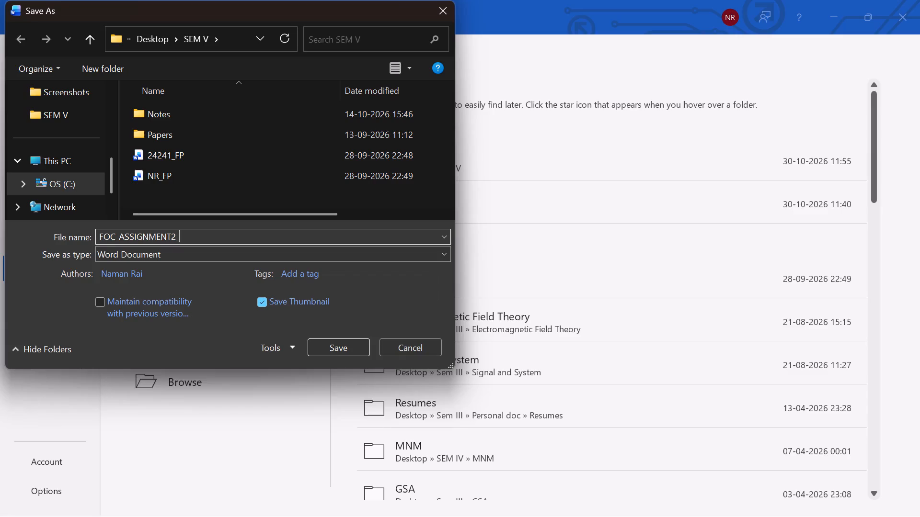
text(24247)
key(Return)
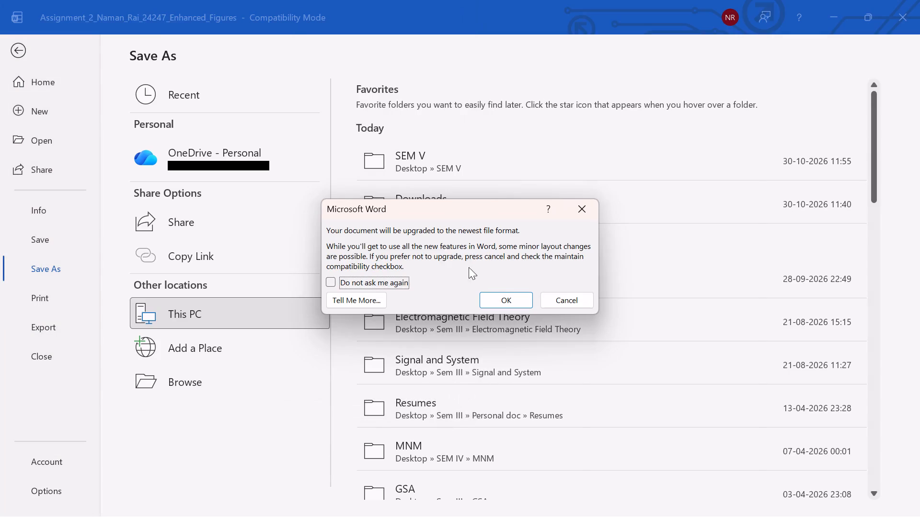
click(509, 303)
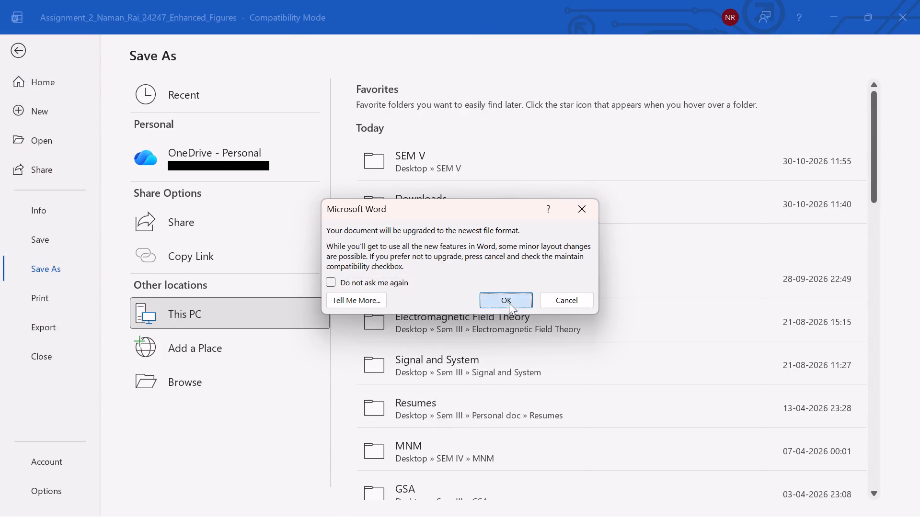
click(919, 0)
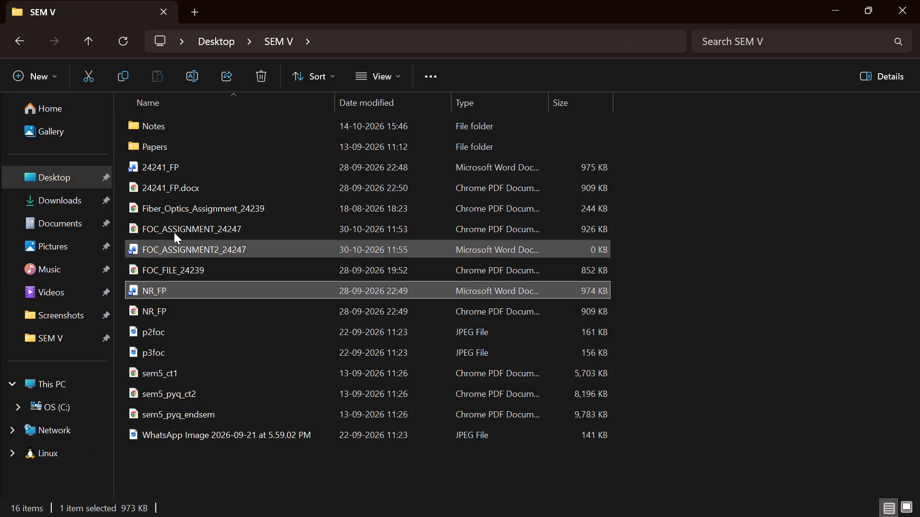
Open the 24241_FP Word document from SEM V to check its cover page, and close it.
double_click(172, 169)
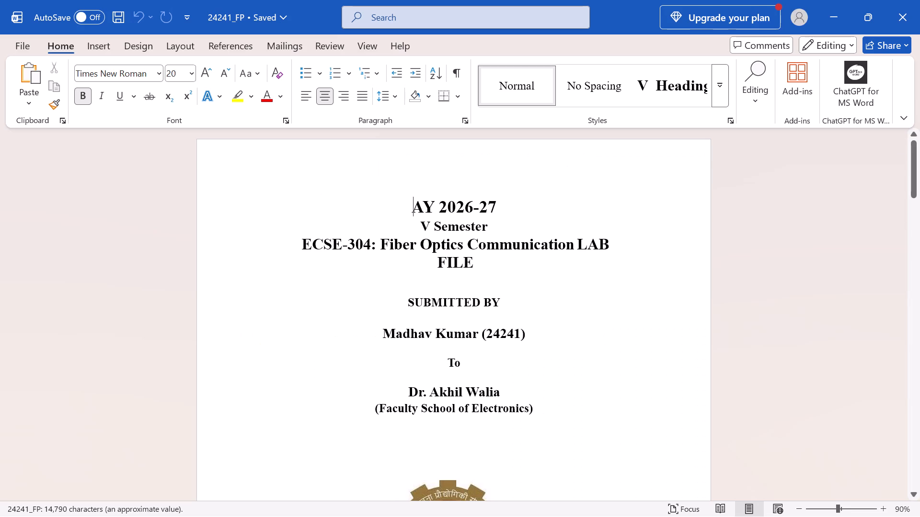
click(919, 4)
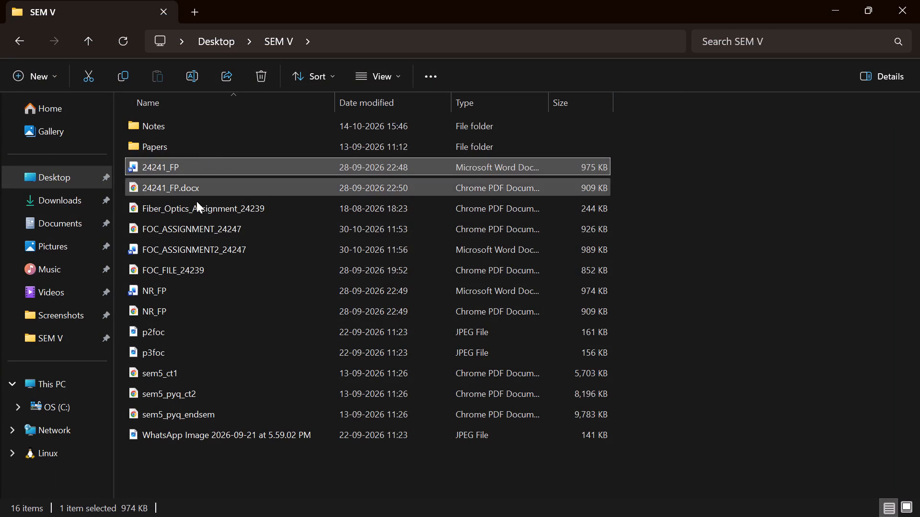
Open the NR_FP Word document from SEM V and delete "LAB FILE" from the cover page's course title.
double_click(202, 285)
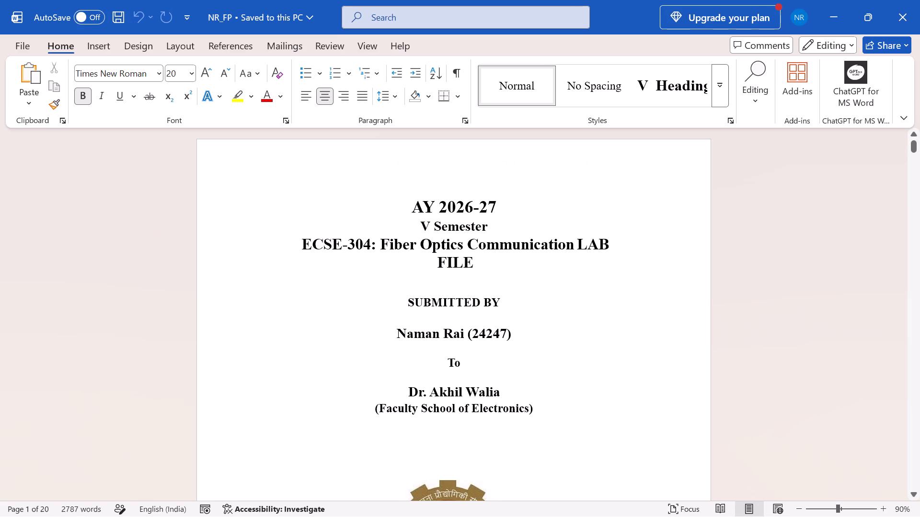
drag(579, 241, 612, 247)
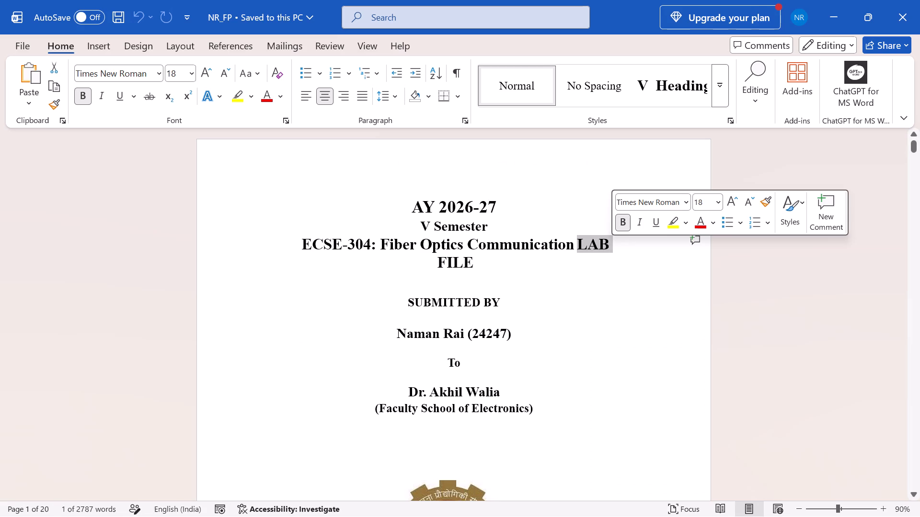
key(Right)
key(Left)
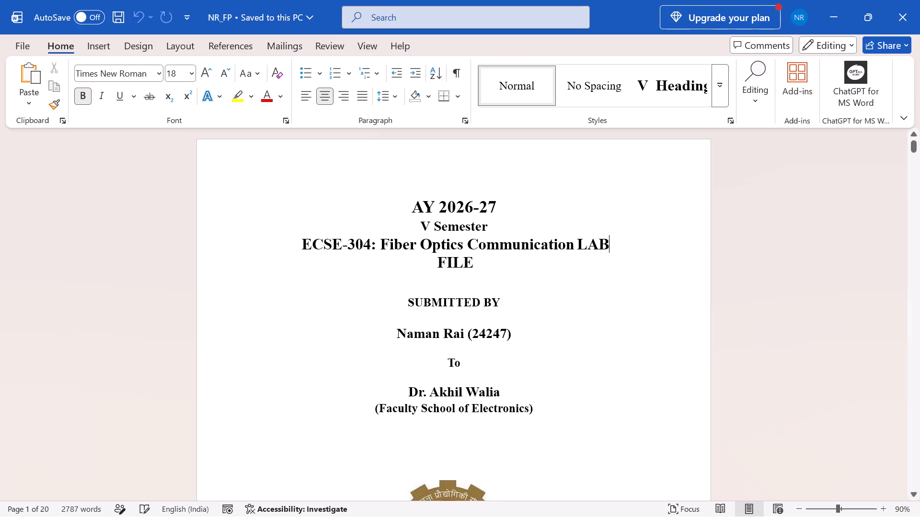
key(Down)
key(BackSpace)
key(BackSpace)
key(BackSpace)
key(BackSpace)
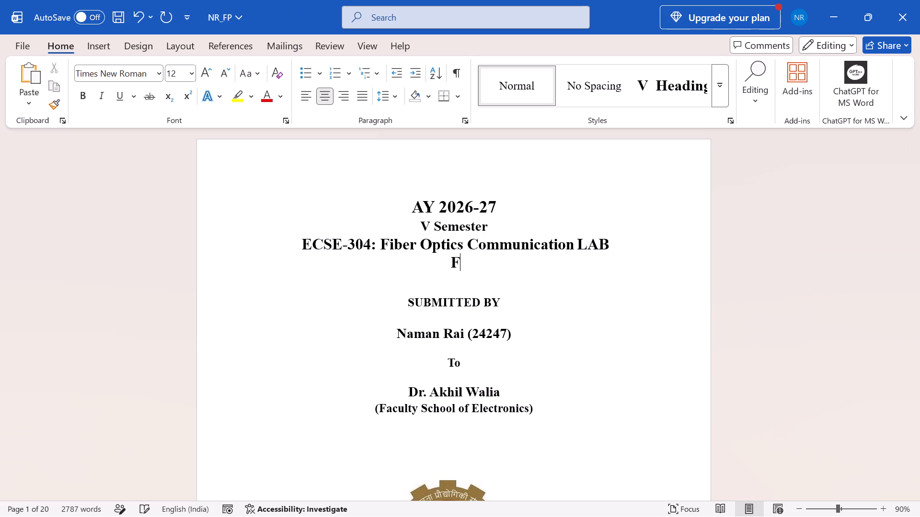
key(BackSpace)
key(BackSpace)
key(BackSpace)
key(BackSpace)
key(BackSpace)
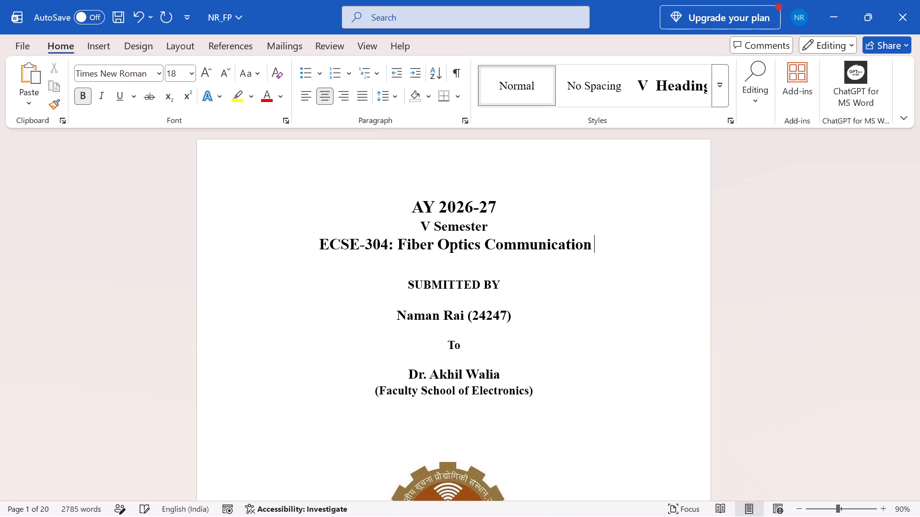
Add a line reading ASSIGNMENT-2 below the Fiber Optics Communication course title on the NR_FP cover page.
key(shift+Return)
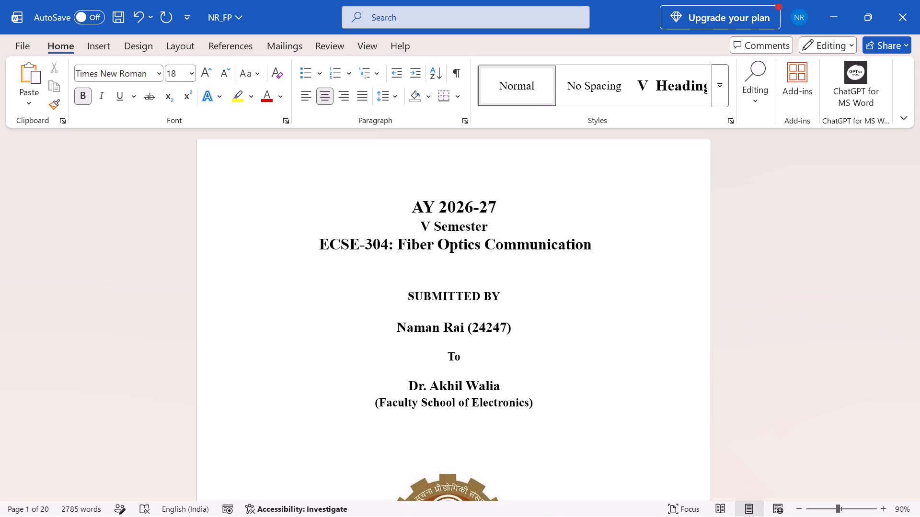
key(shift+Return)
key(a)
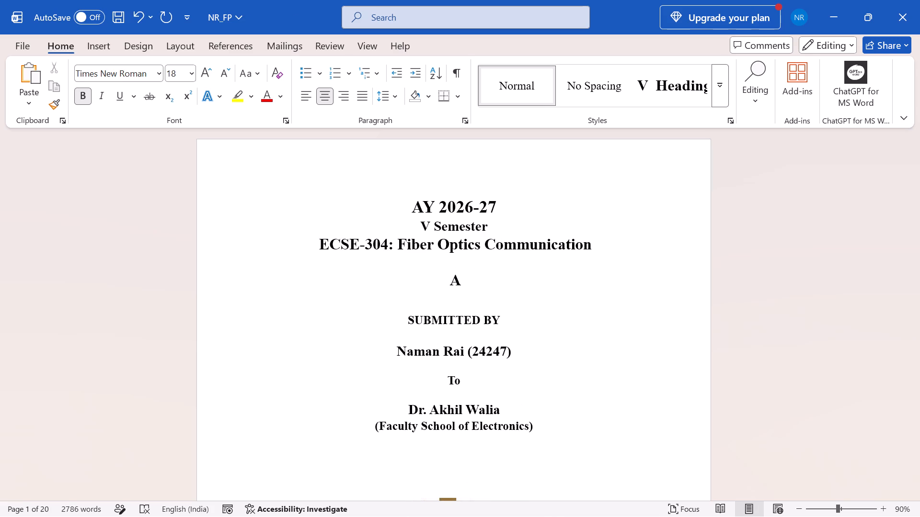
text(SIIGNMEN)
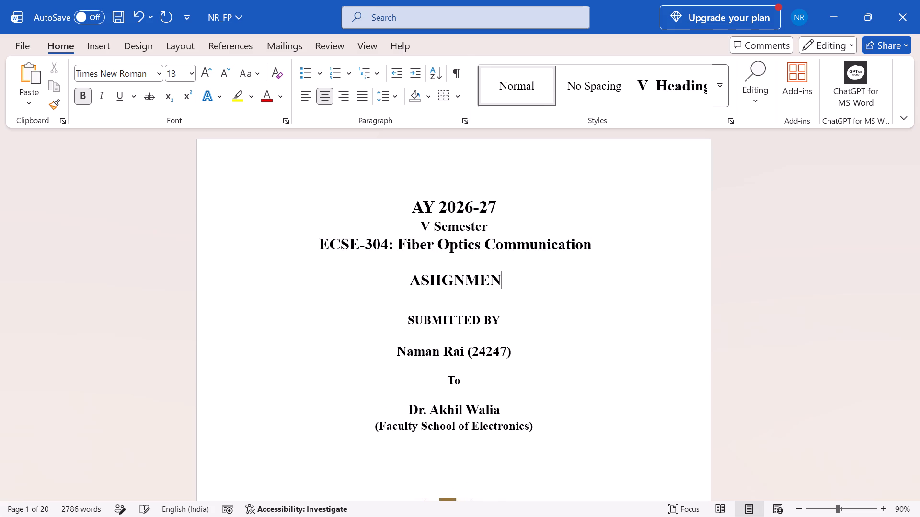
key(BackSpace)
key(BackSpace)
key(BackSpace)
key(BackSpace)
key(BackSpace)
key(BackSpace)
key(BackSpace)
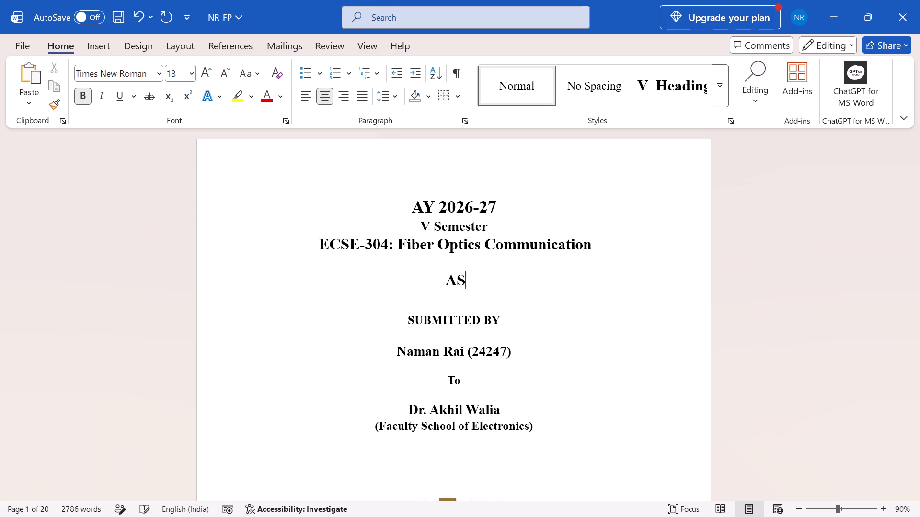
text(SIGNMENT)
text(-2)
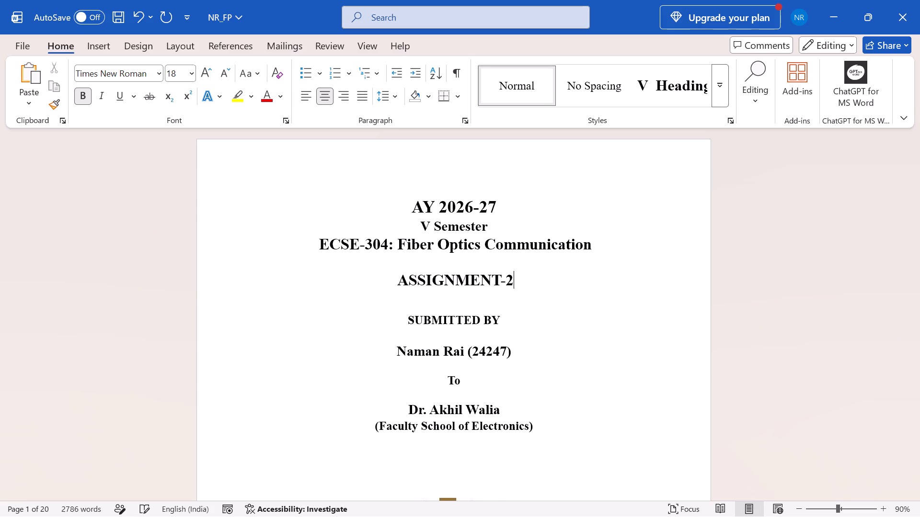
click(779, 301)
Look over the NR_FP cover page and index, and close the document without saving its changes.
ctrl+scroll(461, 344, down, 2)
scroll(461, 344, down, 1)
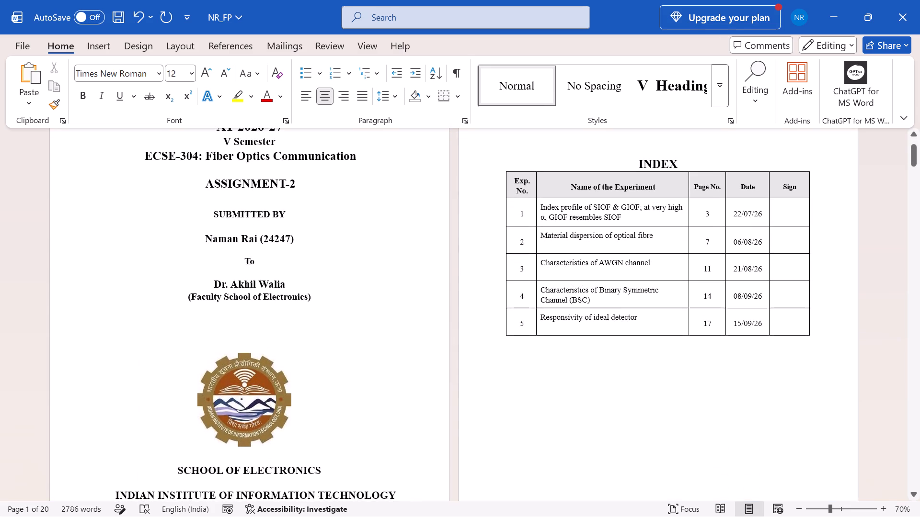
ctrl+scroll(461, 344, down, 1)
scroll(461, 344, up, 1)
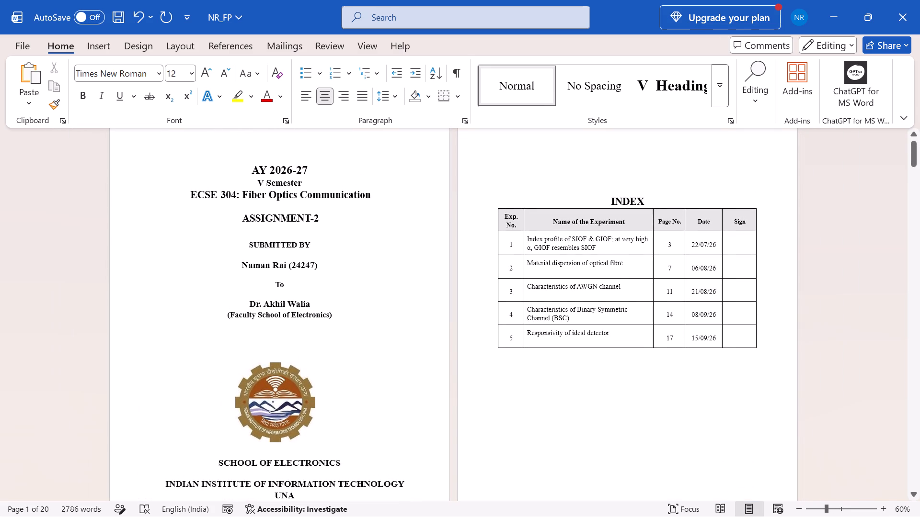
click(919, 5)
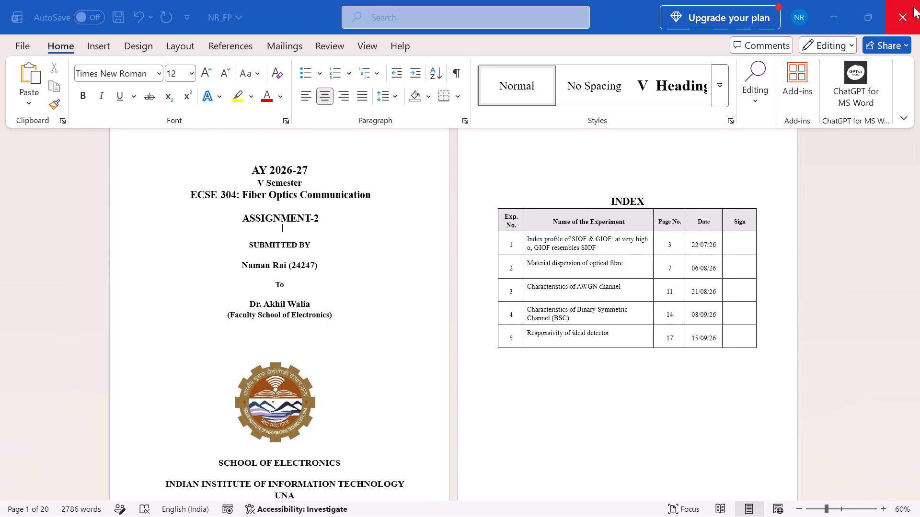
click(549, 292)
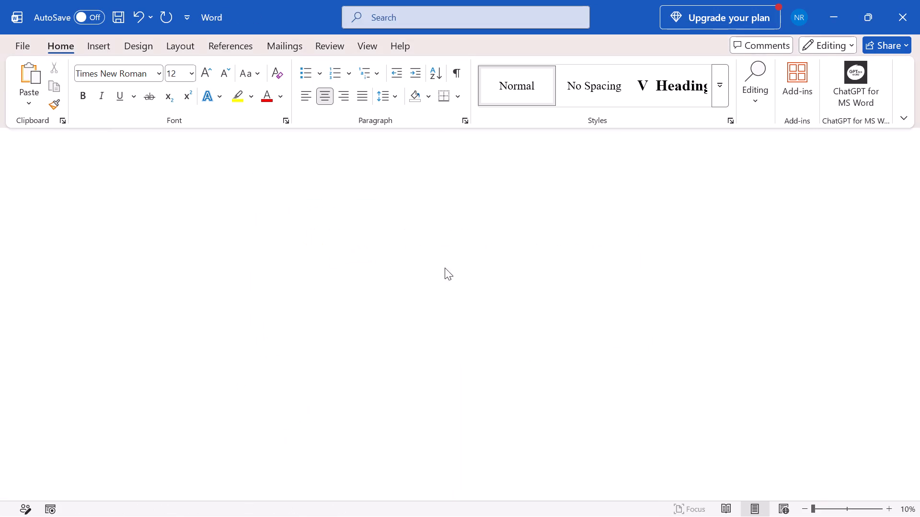
Open the 24241_FP Word document from SEM V, examine its cover page content, and close it.
double_click(179, 171)
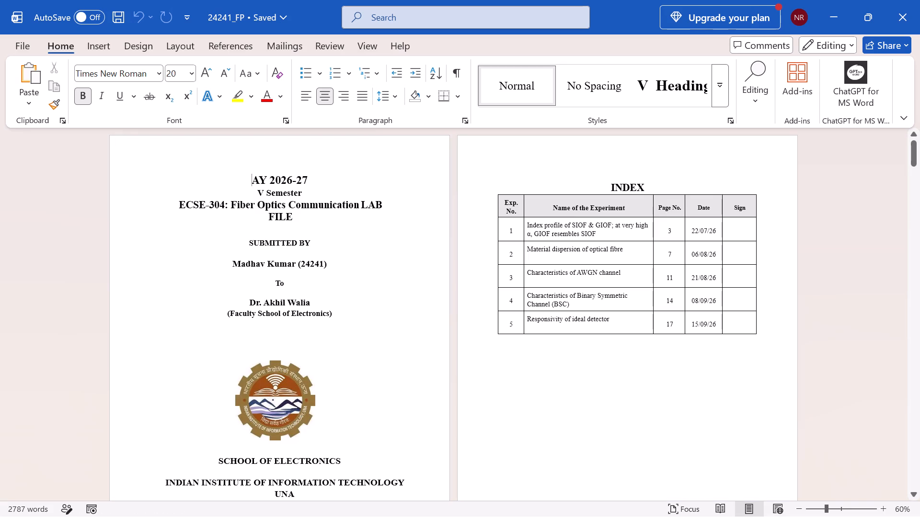
ctrl+scroll(265, 344, down, 3)
scroll(265, 344, down, 6)
ctrl+scroll(265, 344, up, 3)
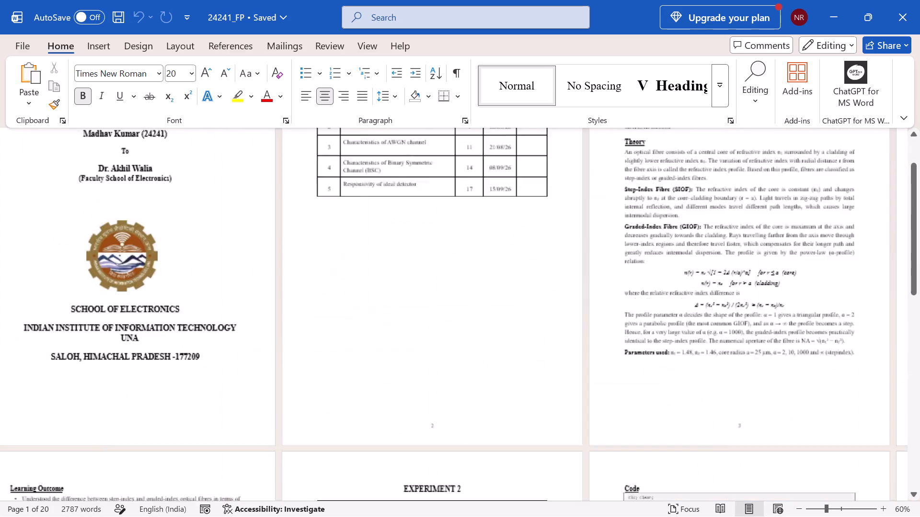
scroll(265, 344, up, 1)
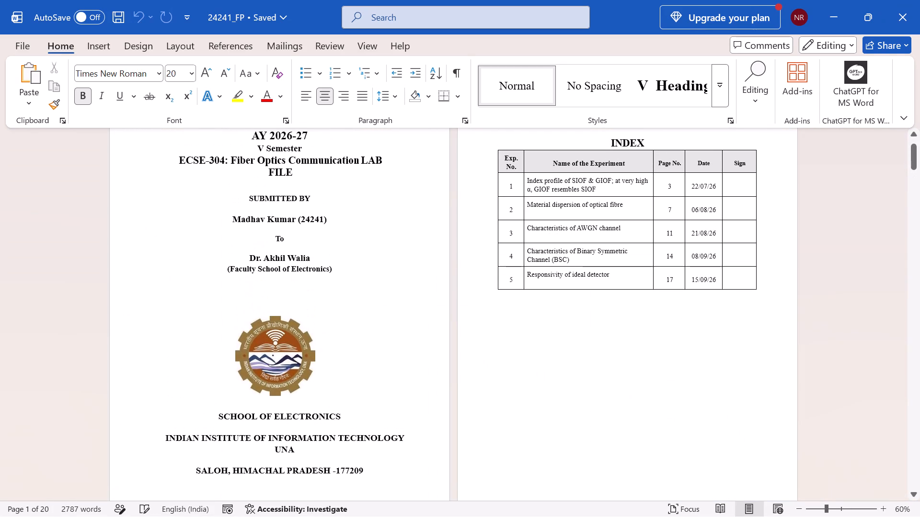
scroll(381, 210, up, 1)
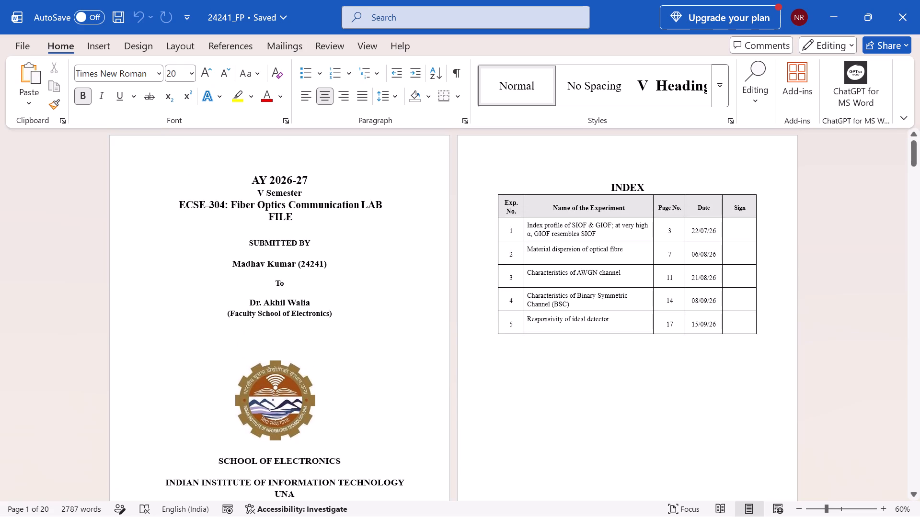
drag(251, 179, 326, 309)
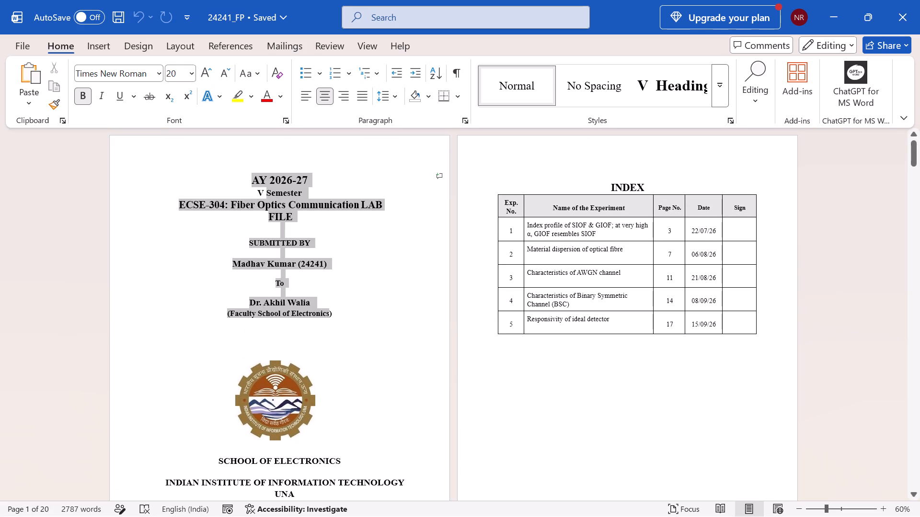
drag(326, 309, 393, 486)
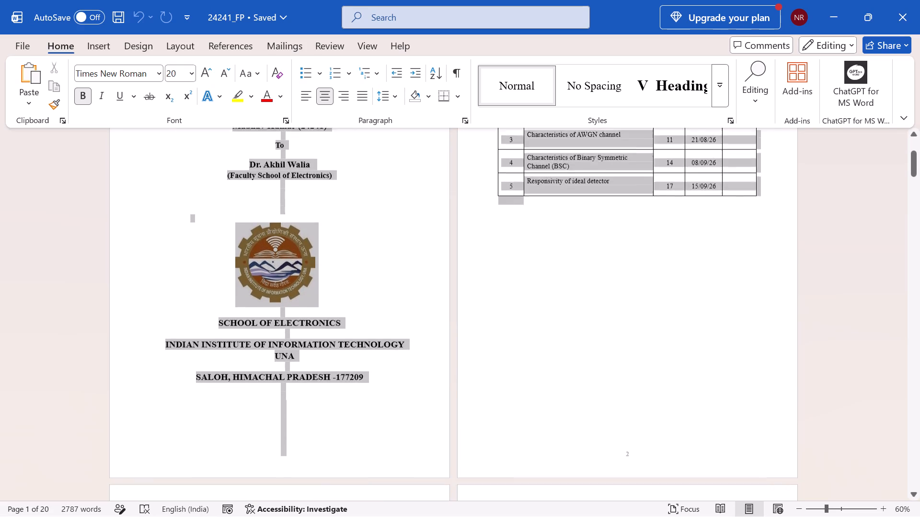
drag(393, 486, 371, 377)
click(911, 15)
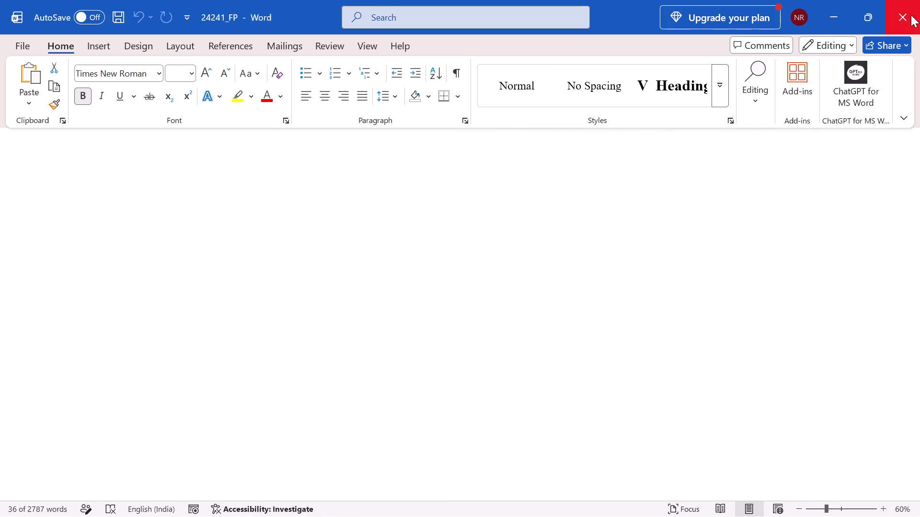
Look inside the Papers and Notes folders of SEM V, returning to SEM V each time.
double_click(207, 141)
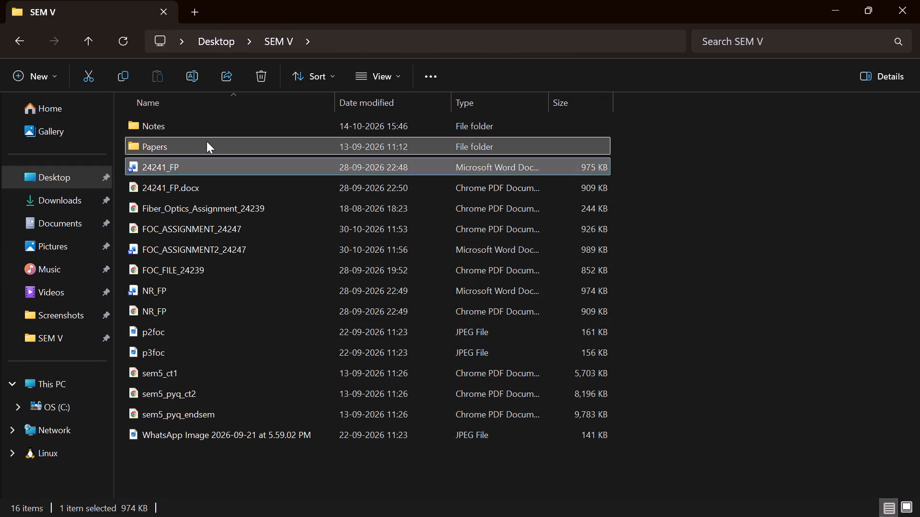
click(25, 46)
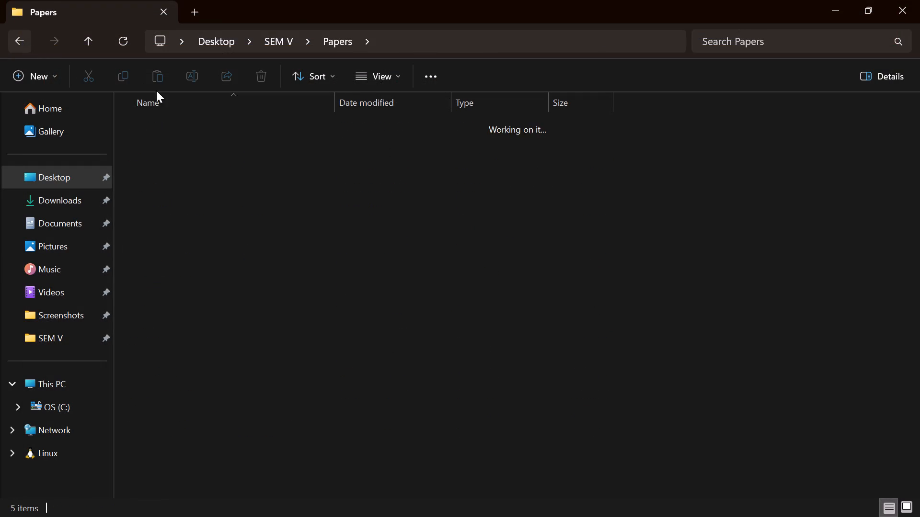
double_click(149, 130)
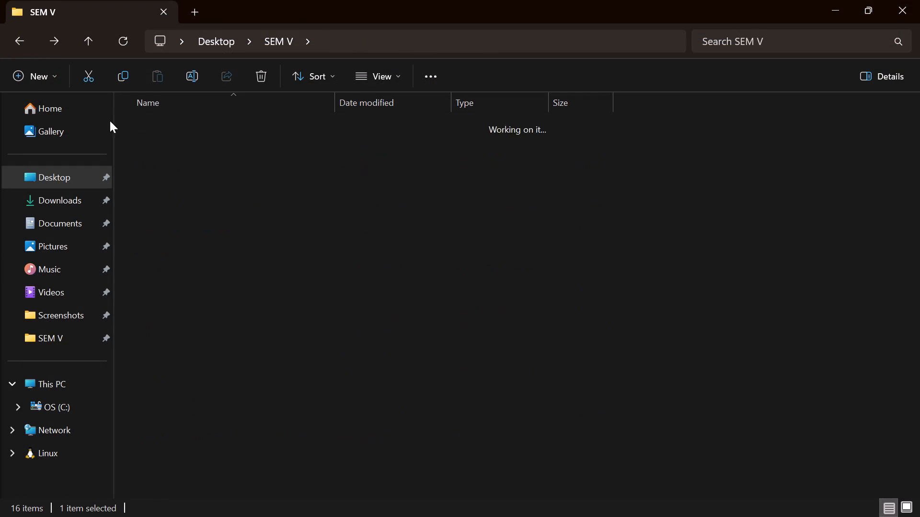
click(17, 44)
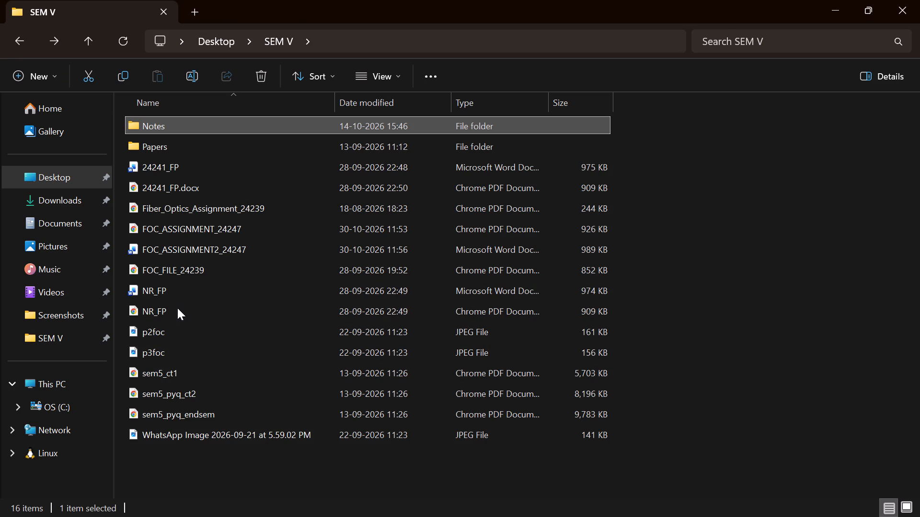
Open the NR_FP PDF from SEM V to view its cover page, close it, and return to the file browser.
double_click(163, 312)
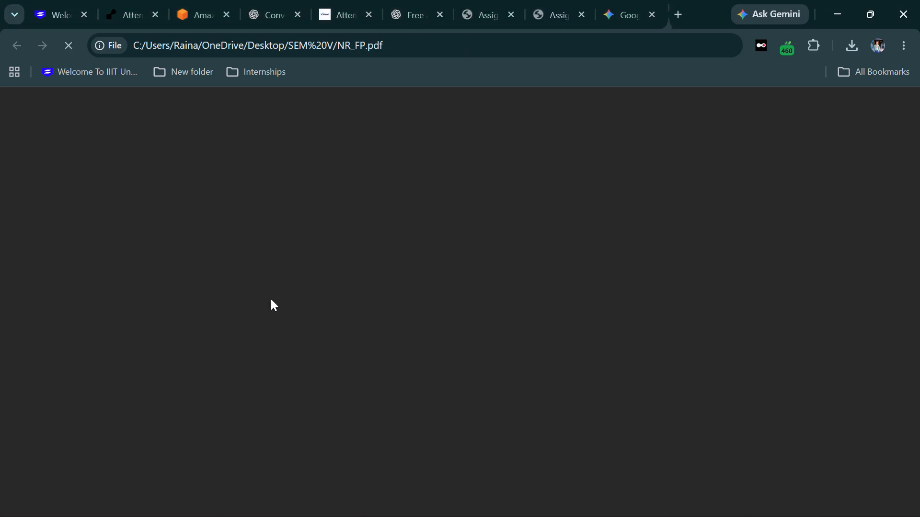
scroll(537, 243, down, 2)
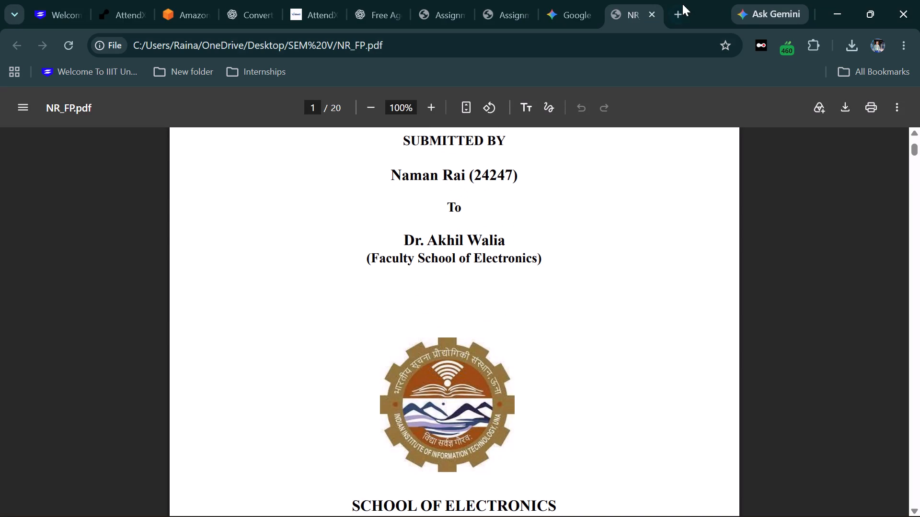
click(654, 11)
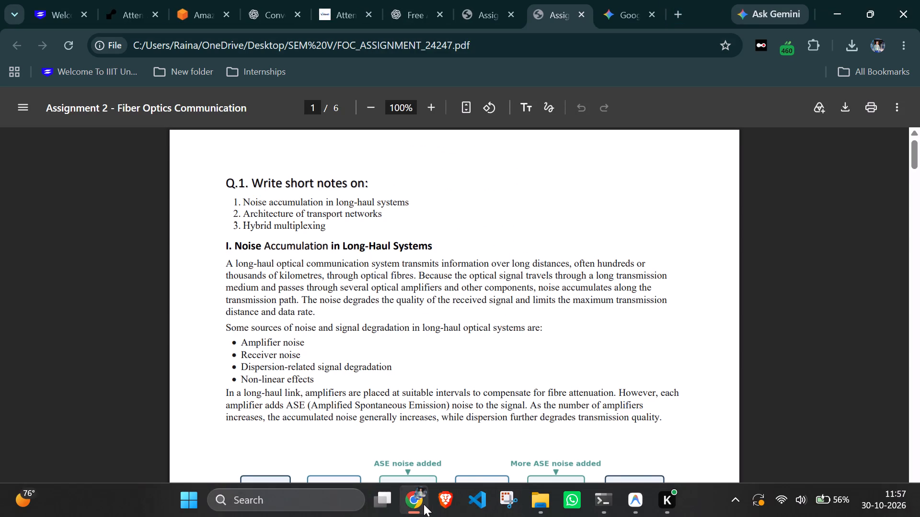
click(424, 504)
Go to the Desktop's SEM IV folder and look through its PDL subfolder.
click(18, 45)
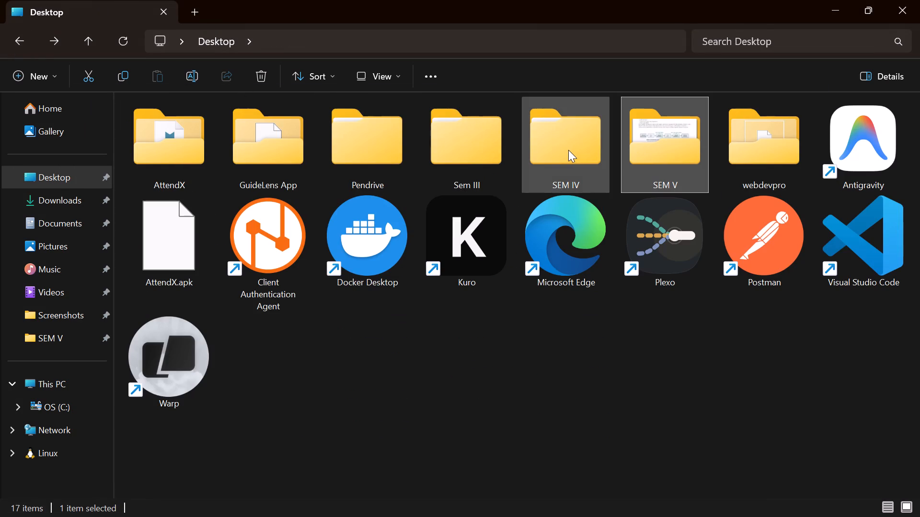
double_click(566, 150)
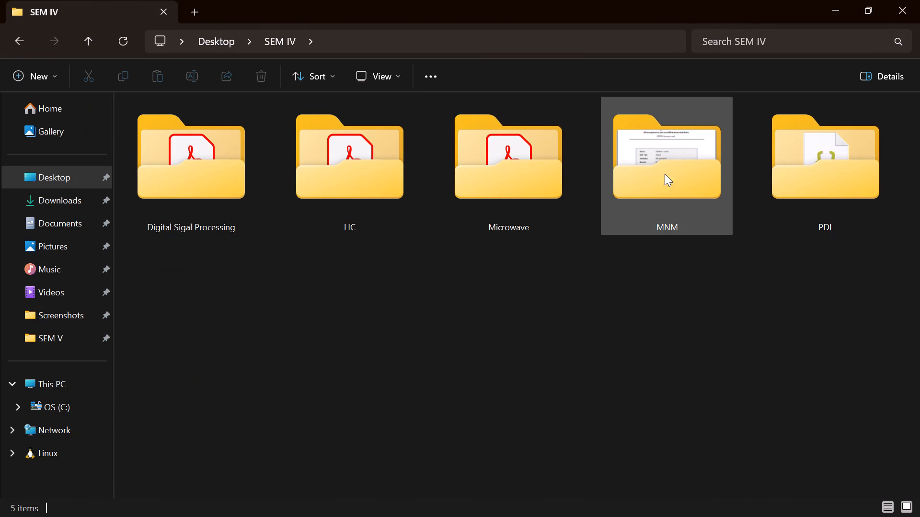
double_click(832, 197)
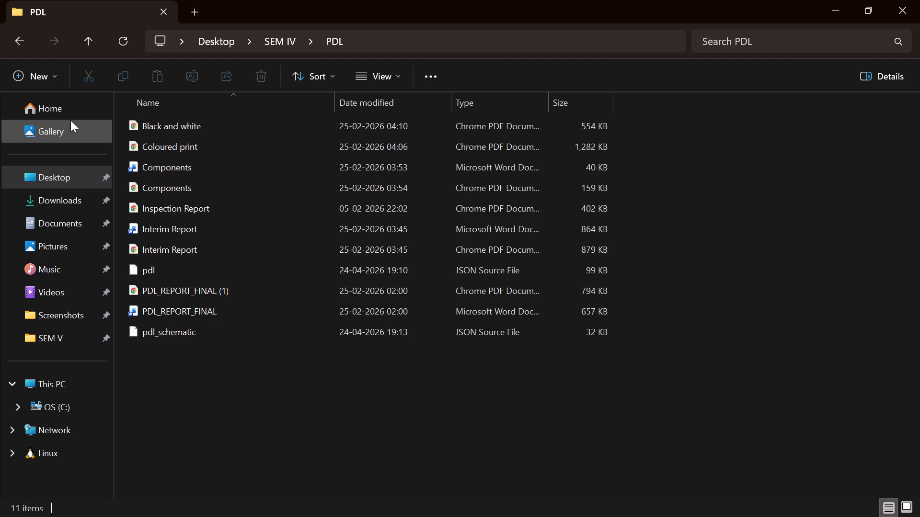
click(18, 37)
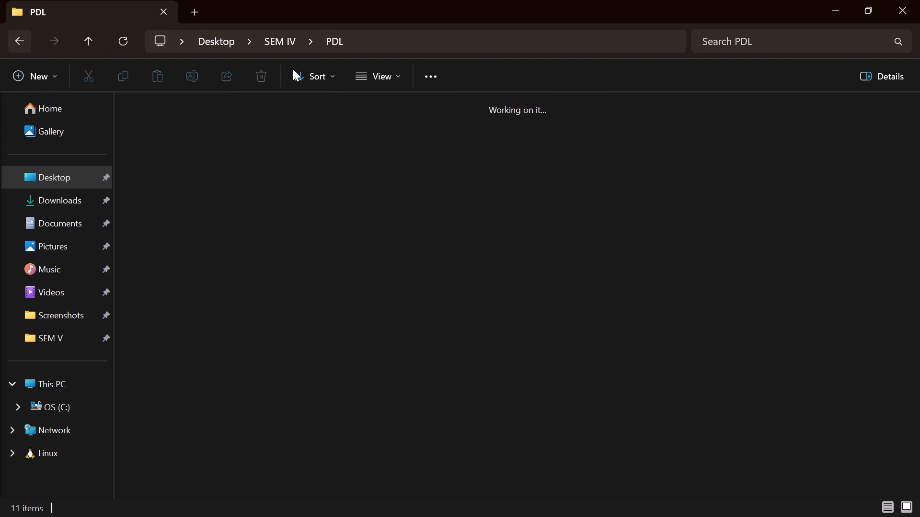
Open the assignment2_microprocessors (6) Word document from the MNM folder, look at its cover page, and close it.
double_click(702, 166)
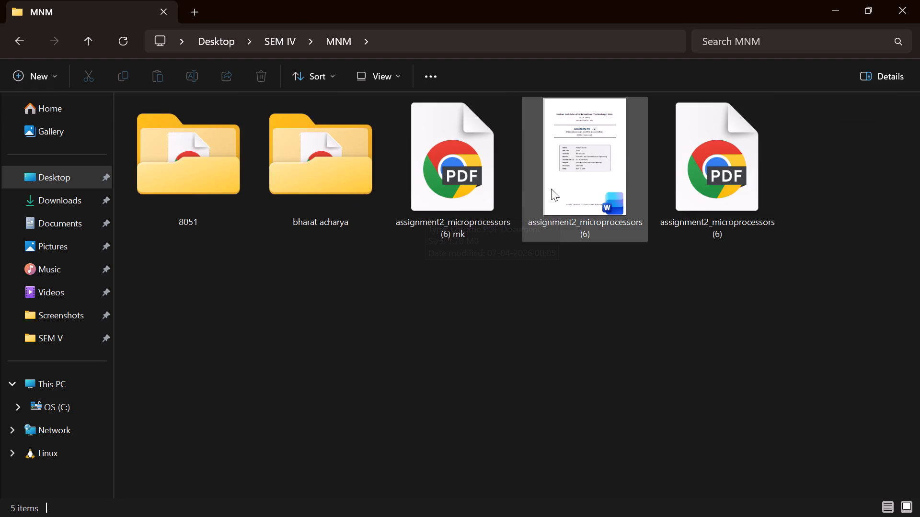
double_click(581, 203)
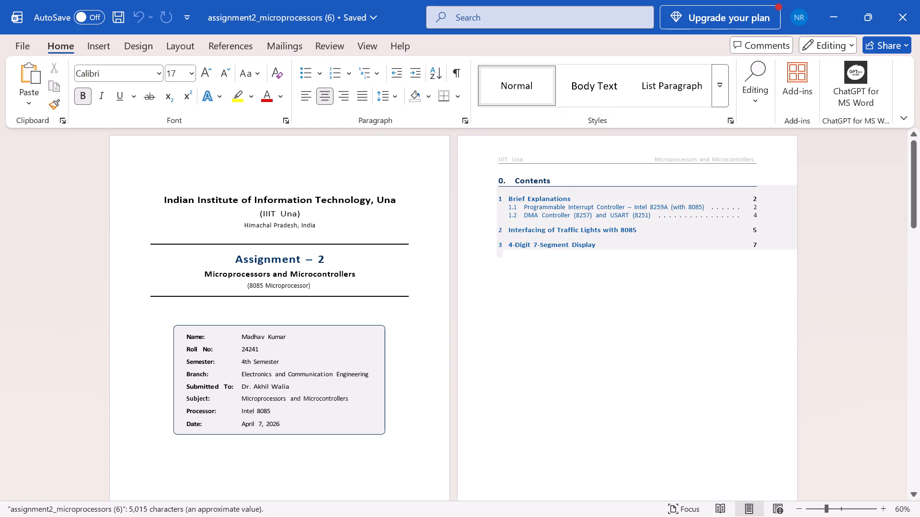
click(919, 10)
click(20, 46)
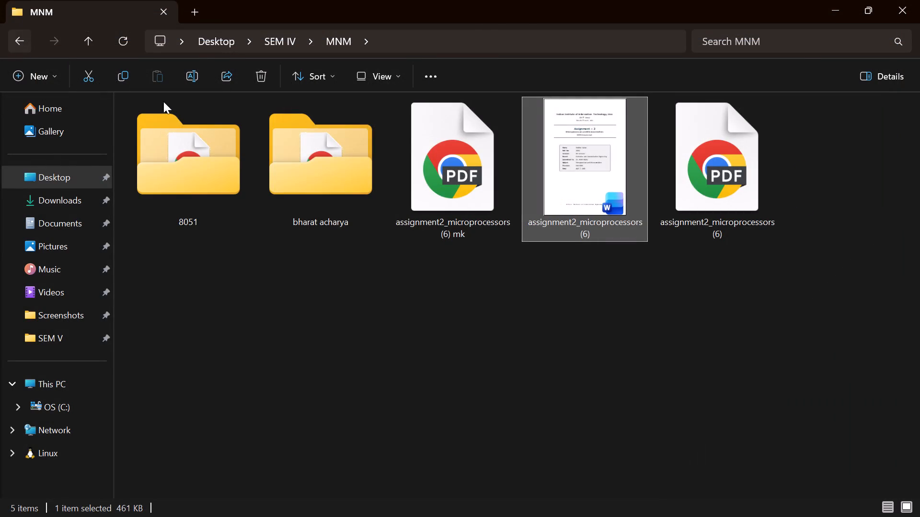
Look inside the Microwave and LIC folders of SEM IV, returning to SEM IV each time.
double_click(493, 178)
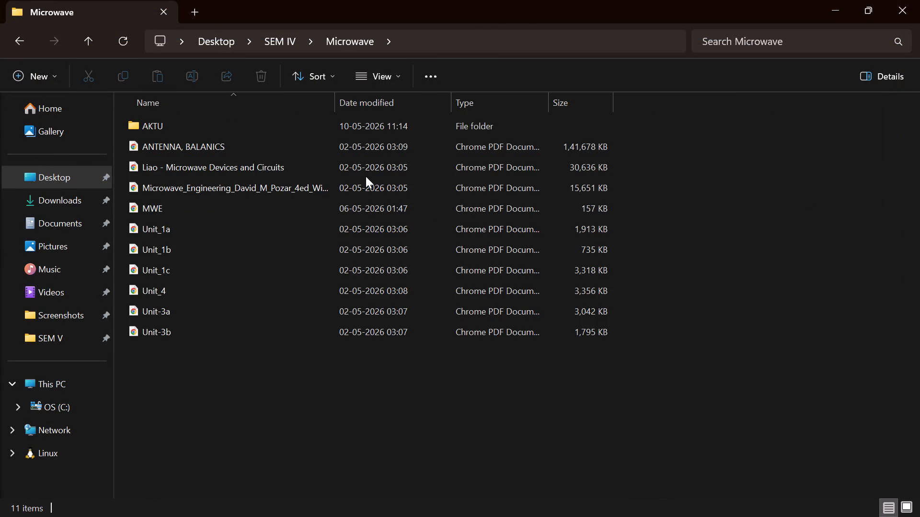
click(17, 44)
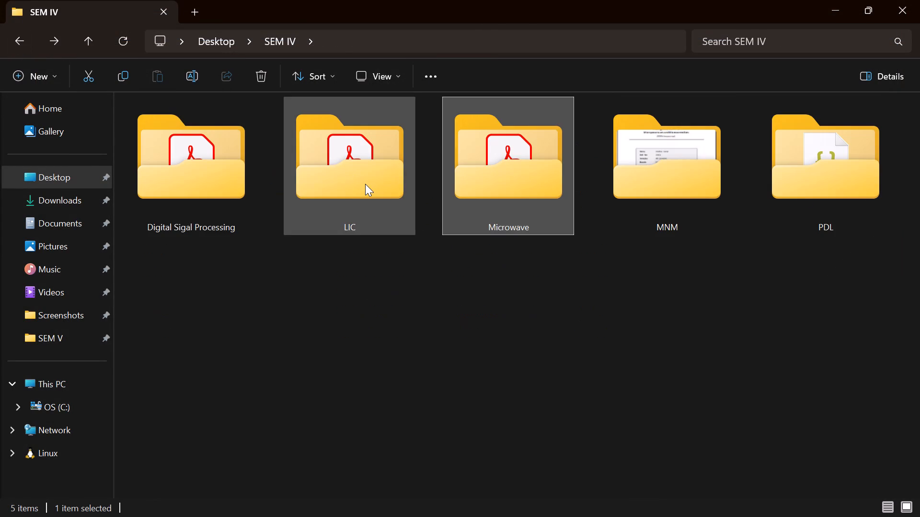
double_click(365, 184)
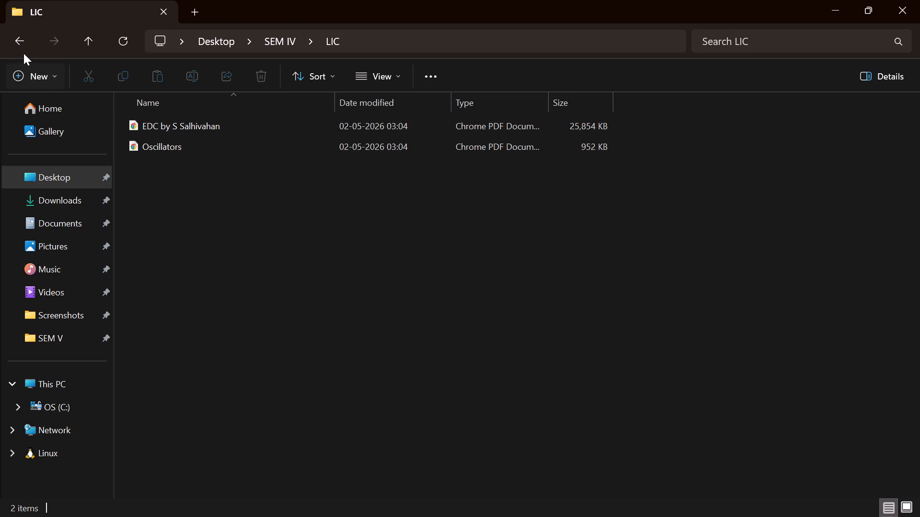
click(22, 52)
Open the Assignment 1 MK Word document from SEM IV's Digital Sigal Processing folder.
double_click(218, 199)
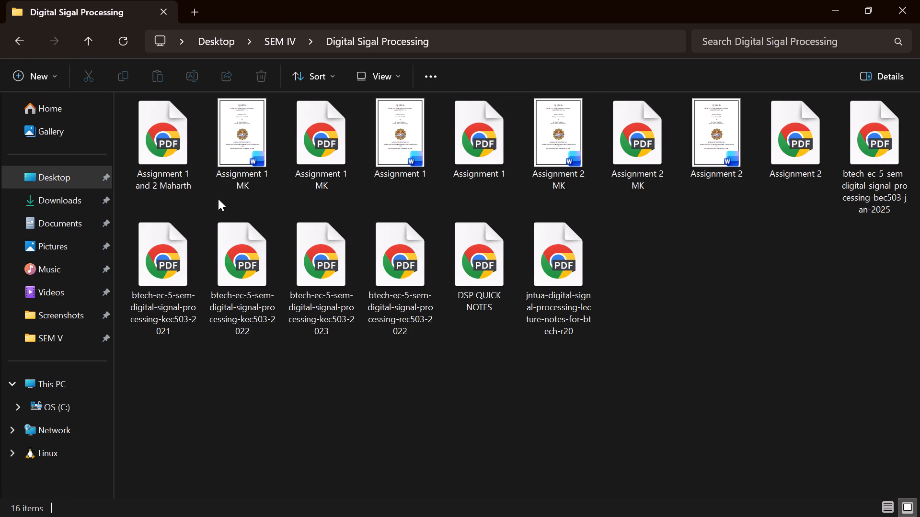
double_click(257, 162)
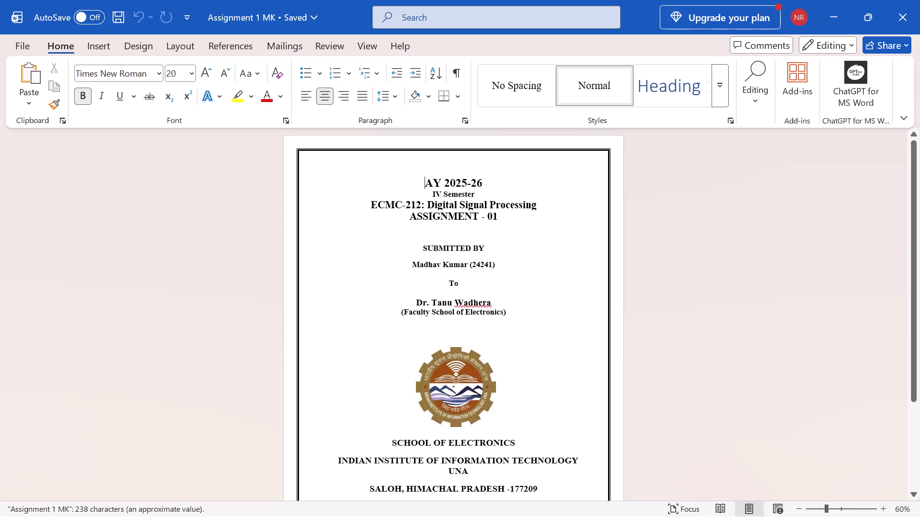
Change the semester on the cover page to V Semester.
click(440, 194)
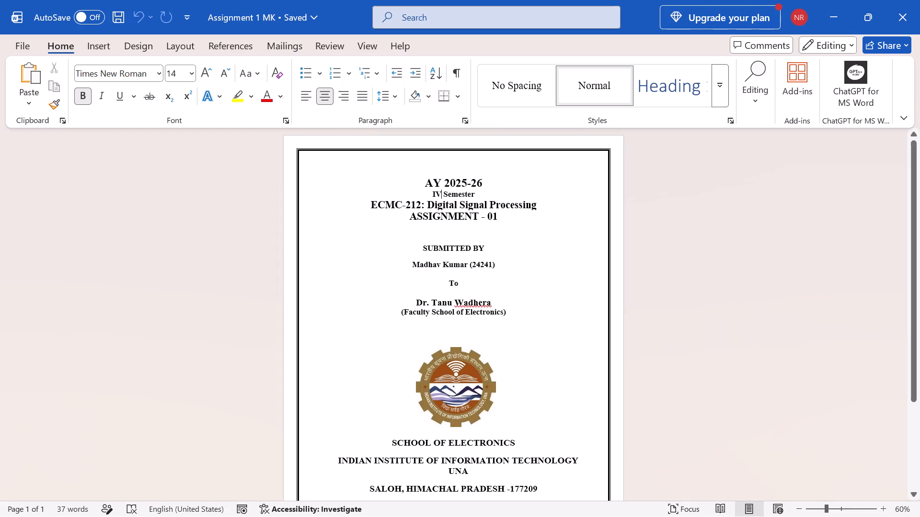
click(436, 194)
key(BackSpace)
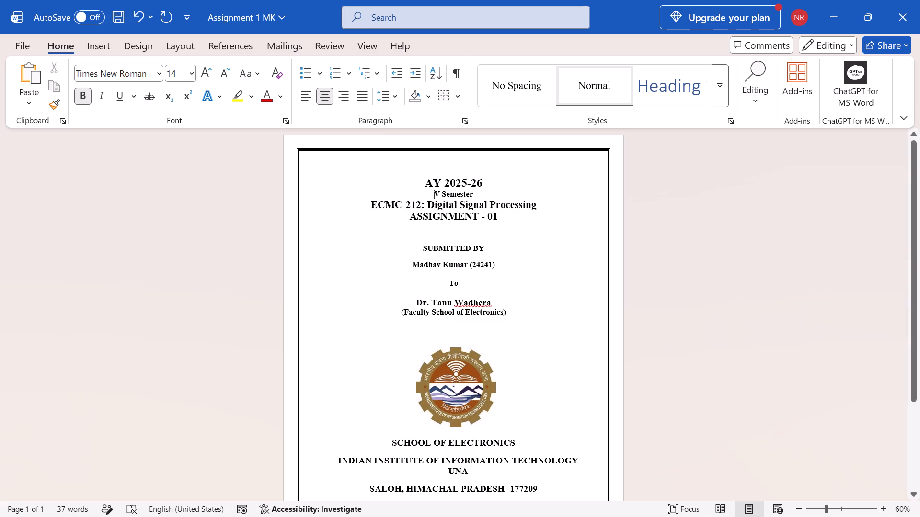
Change the academic year on the cover page to AY 2026-27.
click(466, 180)
key(BackSpace)
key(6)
key(Right)
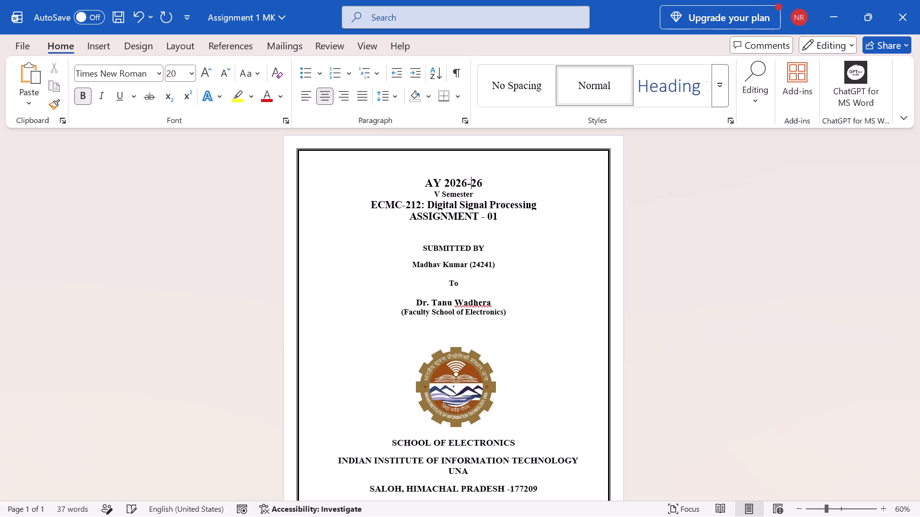
key(Right)
key(Right)
key(BackSpace)
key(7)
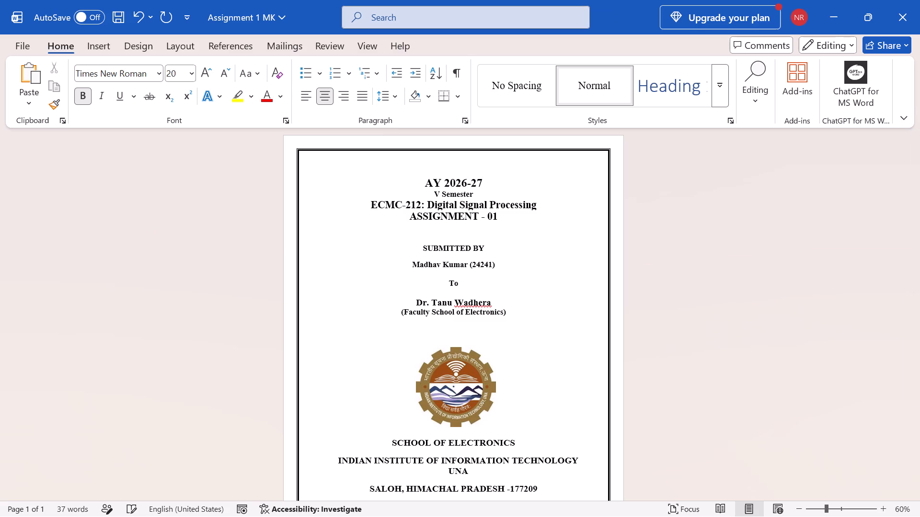
Change the assignment number on the cover page to 02.
click(503, 220)
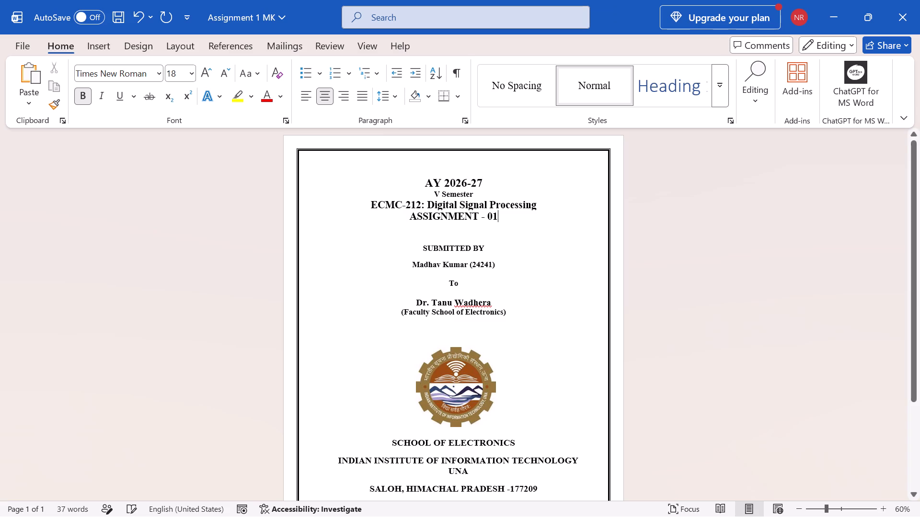
key(BackSpace)
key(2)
Replace the faculty member's name below "To" with the current course instructor's name, keeping the Dr. title.
click(494, 303)
key(BackSpace)
key(BackSpace)
key(BackSpace)
key(BackSpace)
key(BackSpace)
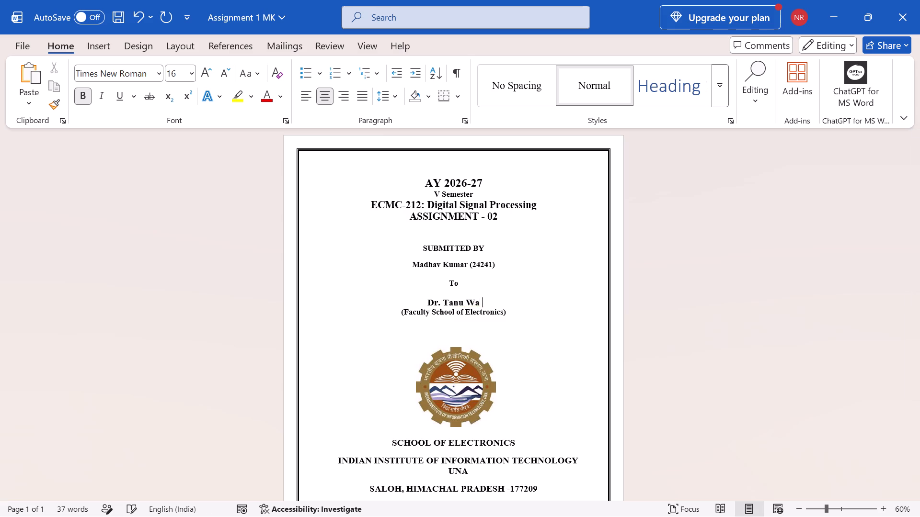
key(BackSpace)
key(BackSpace)
key(BackSpace)
key(BackSpace)
key(BackSpace)
key(BackSpace)
key(BackSpace)
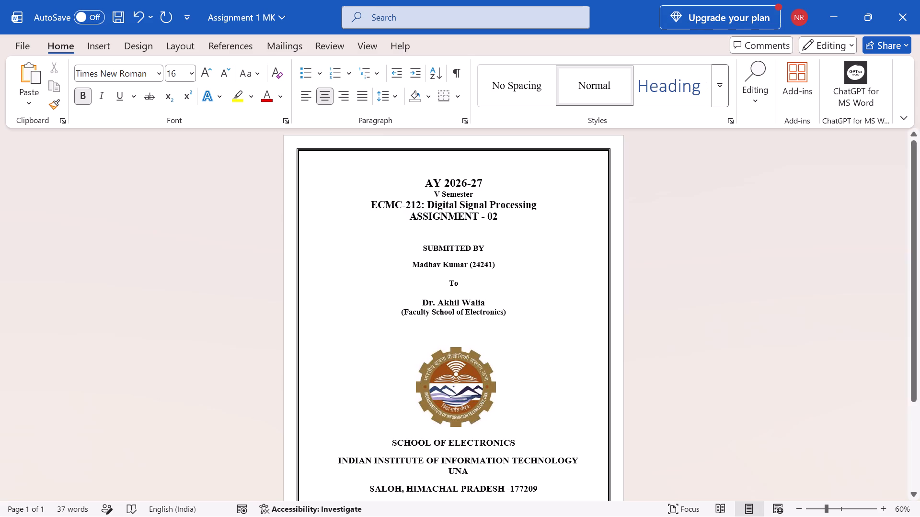
Replace the student's name under SUBMITTED BY with the submitting student's own name.
scroll(499, 294, down, 1)
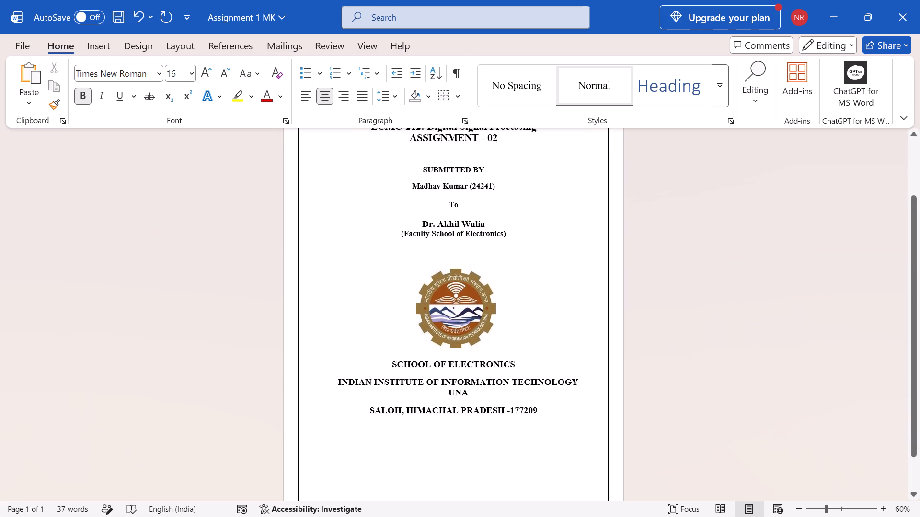
click(467, 186)
key(BackSpace)
key(BackSpace)
key(BackSpace)
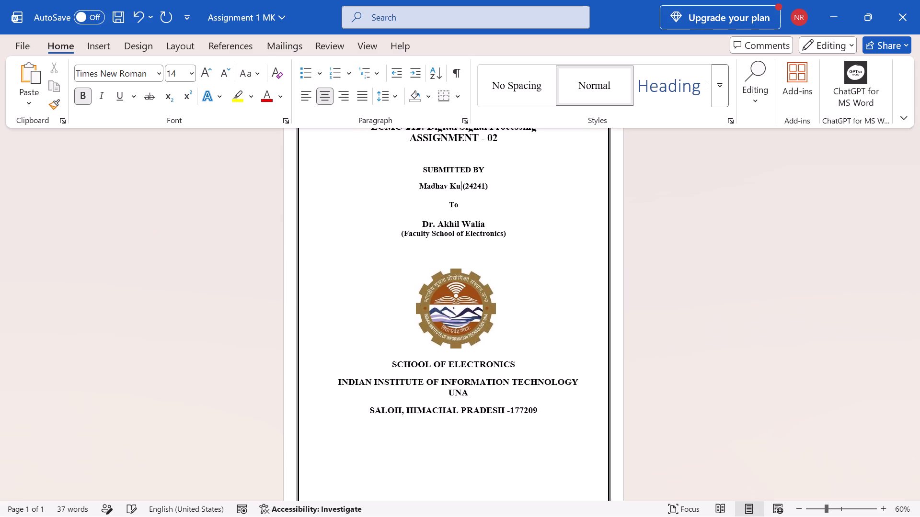
key(BackSpace)
key(BackSpace)
key(BackSpace)
key(BackSpace)
key(BackSpace)
key(BackSpace)
key(BackSpace)
key(BackSpace)
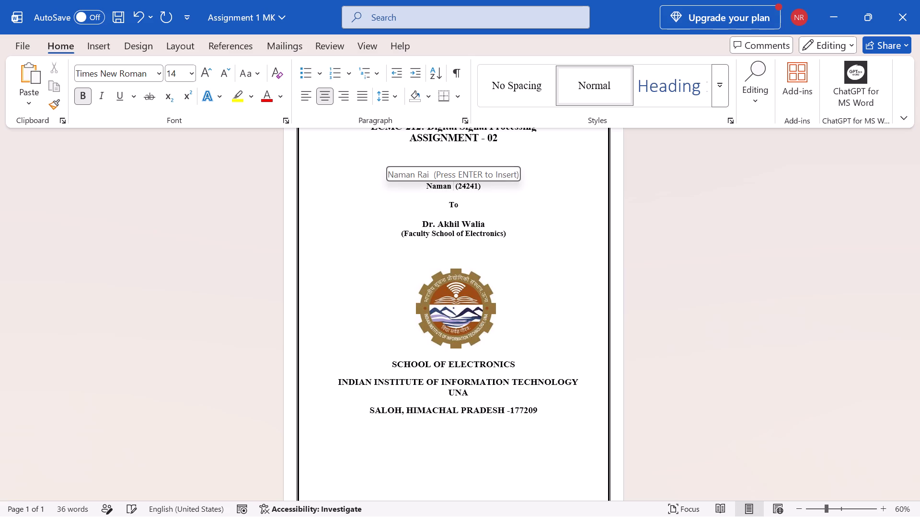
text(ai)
Correct the last digits of the roll number in brackets so it matches the submitting student.
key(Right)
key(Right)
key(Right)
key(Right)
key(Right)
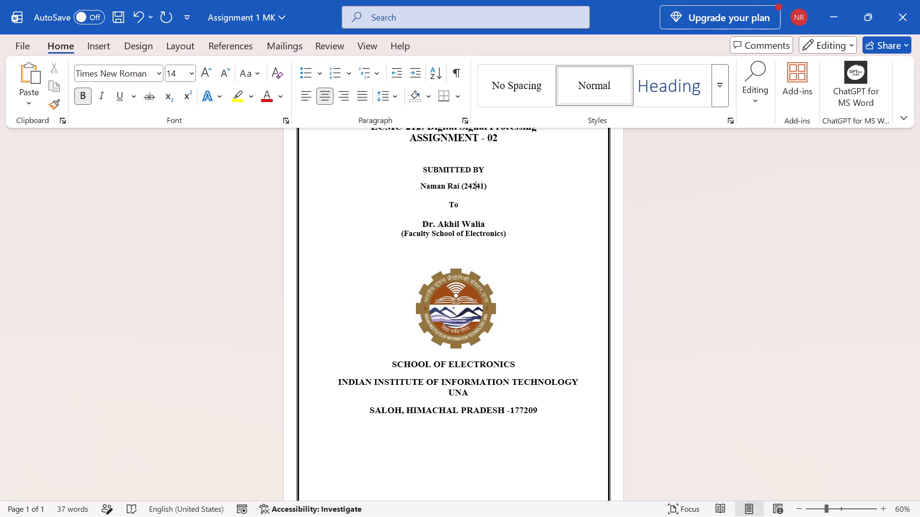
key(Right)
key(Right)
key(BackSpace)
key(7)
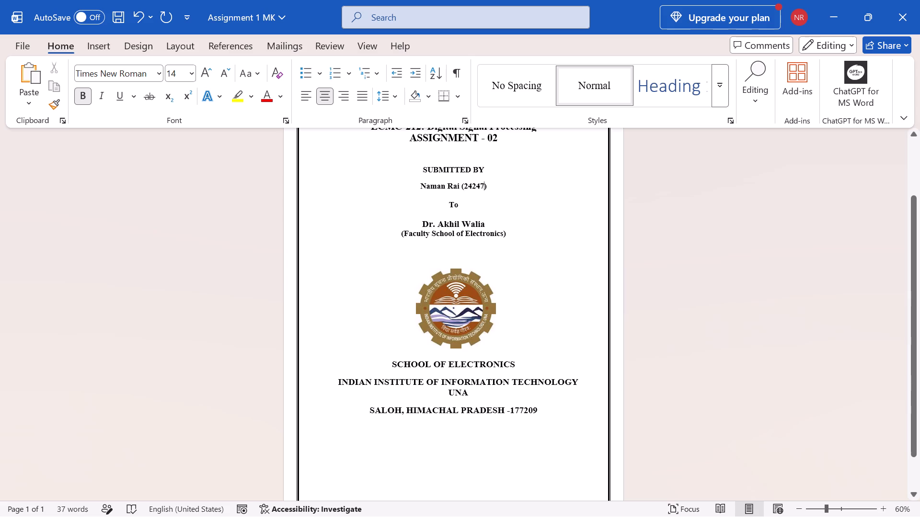
Search the computer for the curriculum PDF and open it in the browser.
scroll(458, 255, up, 1)
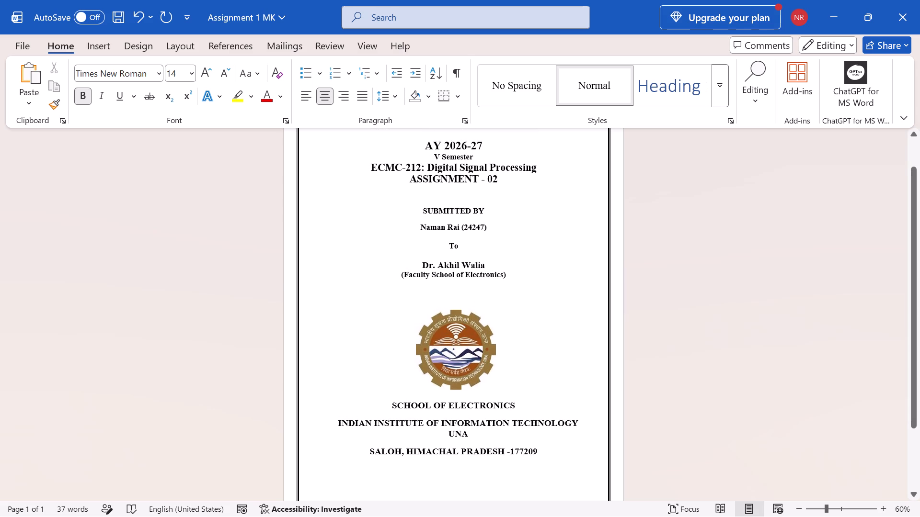
scroll(458, 255, up, 1)
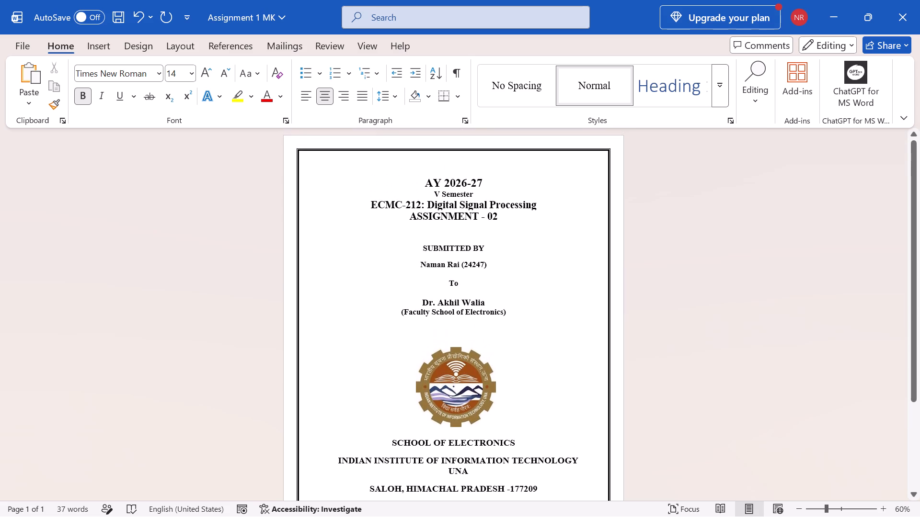
click(382, 502)
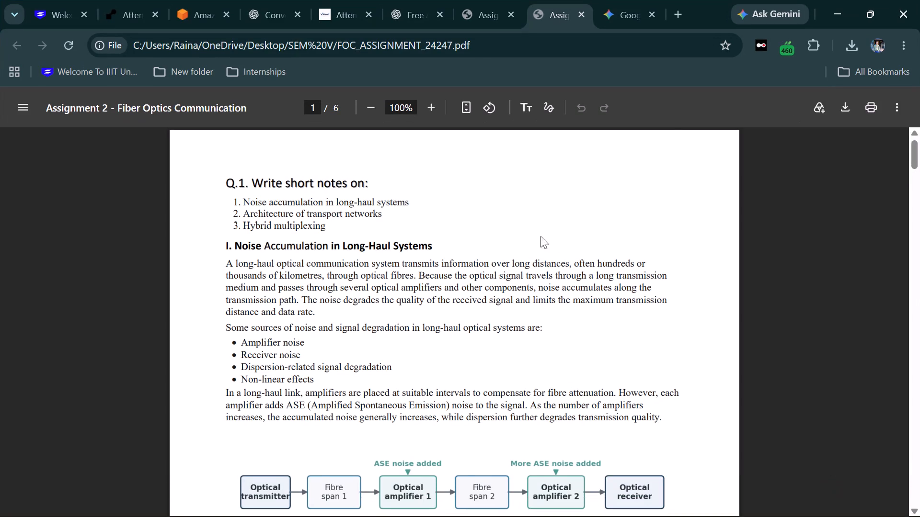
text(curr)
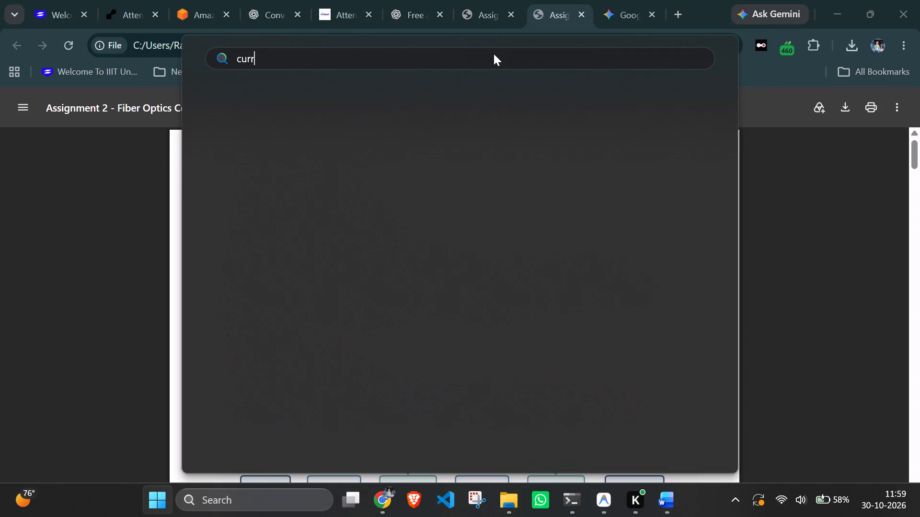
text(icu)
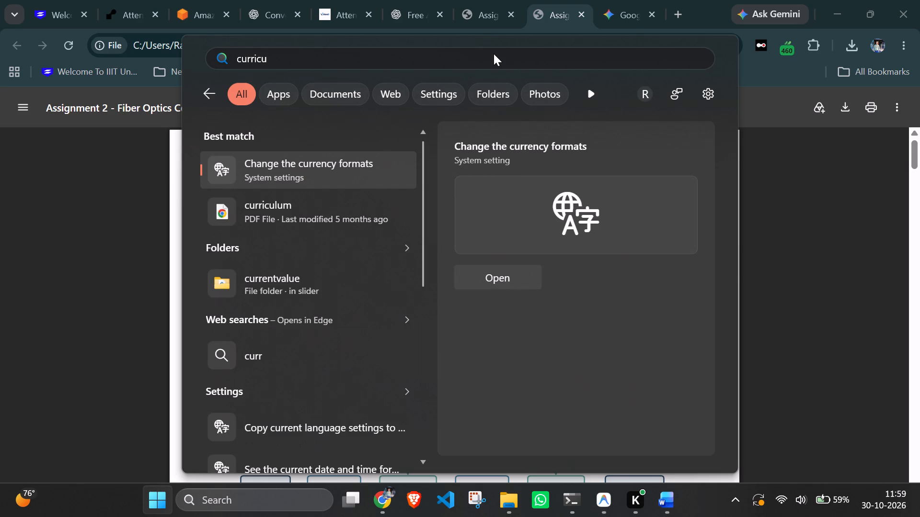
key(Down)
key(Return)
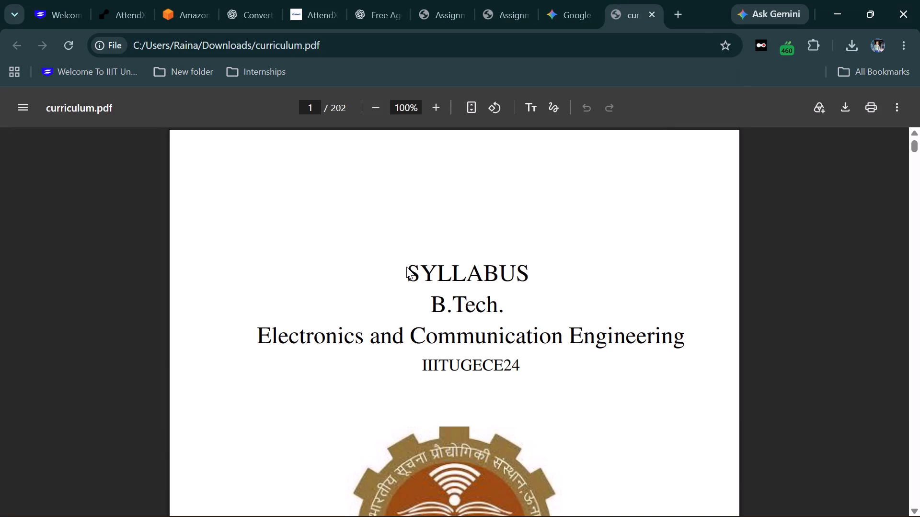
Search the curriculum PDF in Chrome for "fiber optic" to look up the course code and name.
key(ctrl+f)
text(fiber optic)
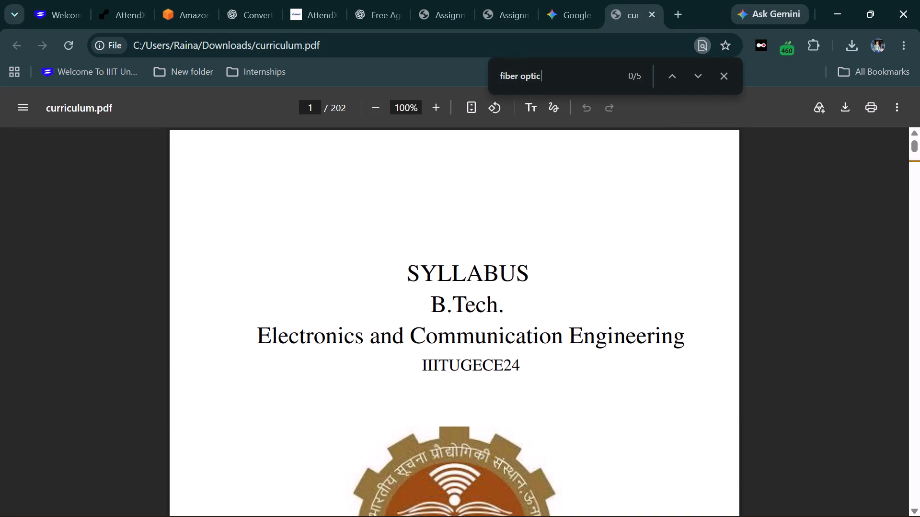
key(Return)
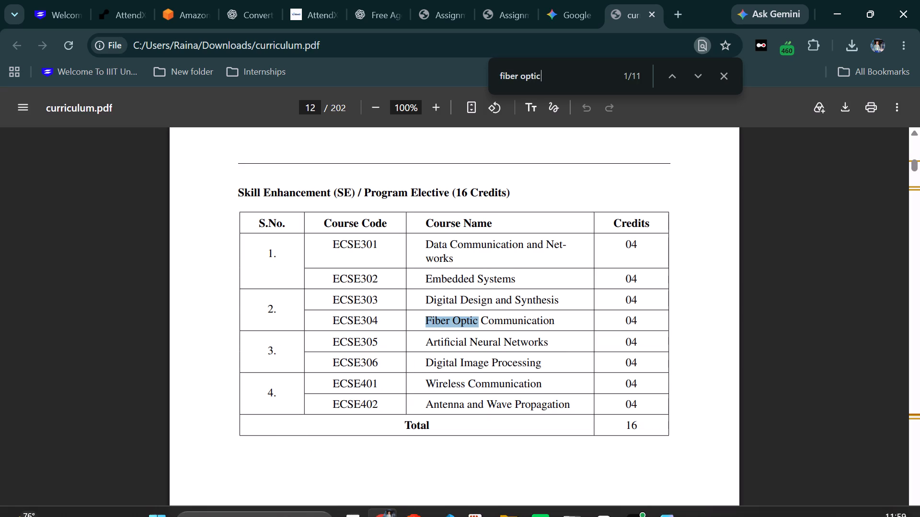
Switch back to the Assignment 1 MK document in Word and change the cover page's course code to ESCE-304.
click(602, 498)
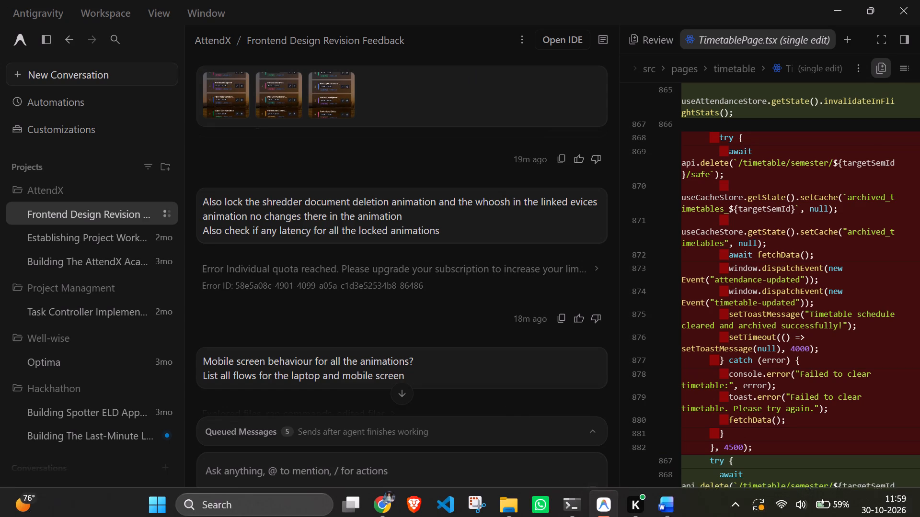
click(667, 512)
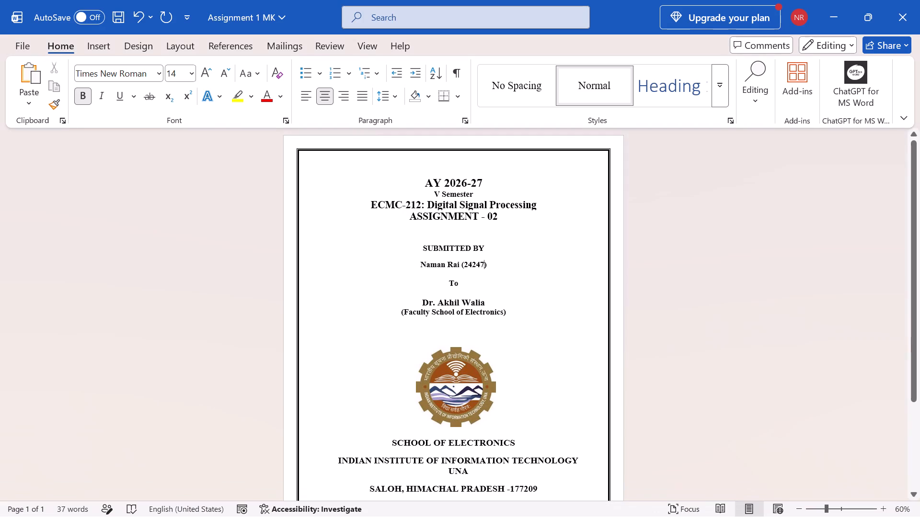
click(399, 205)
key(BackSpace)
key(BackSpace)
key(BackSpace)
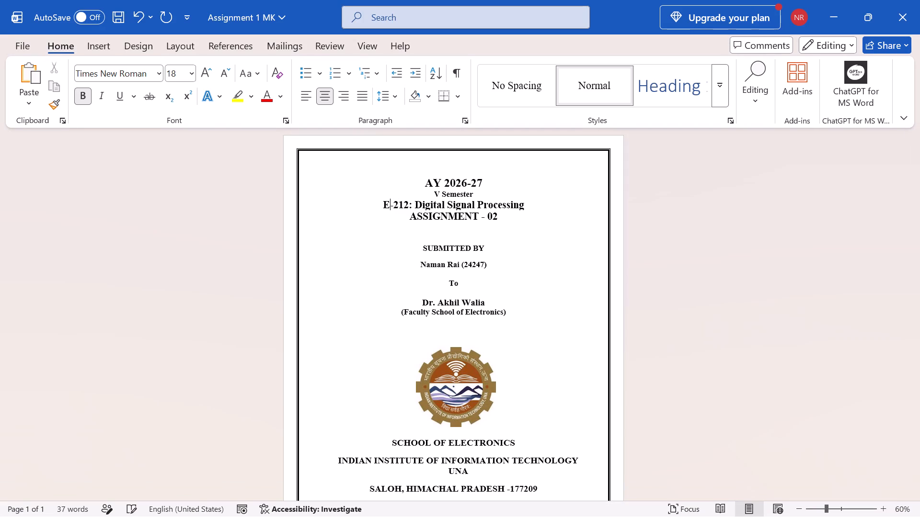
text(SCE)
key(Right)
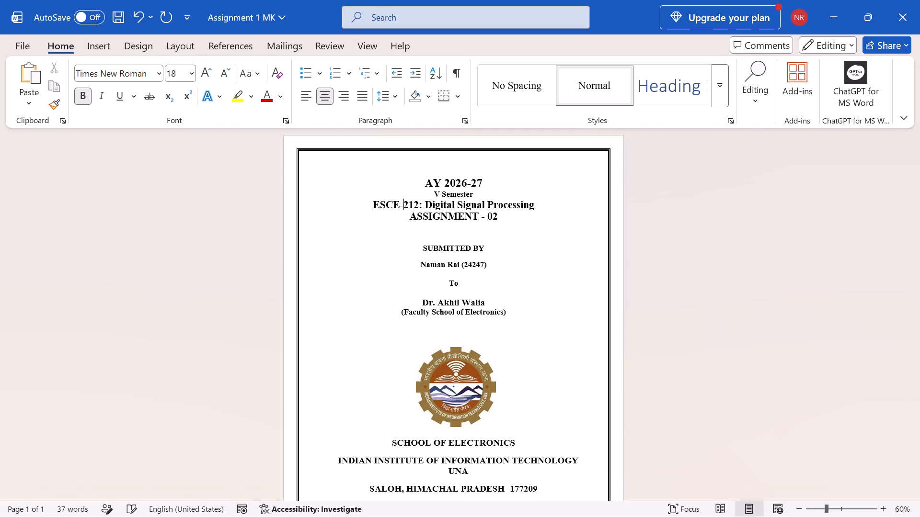
key(Right)
key(Right)
key(Right)
key(BackSpace)
key(BackSpace)
key(BackSpace)
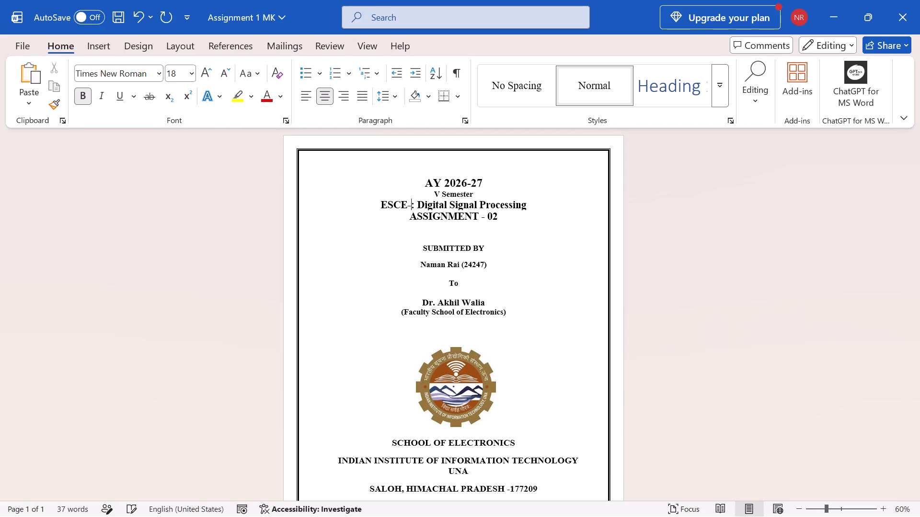
key(0)
key(BackSpace)
text(30)
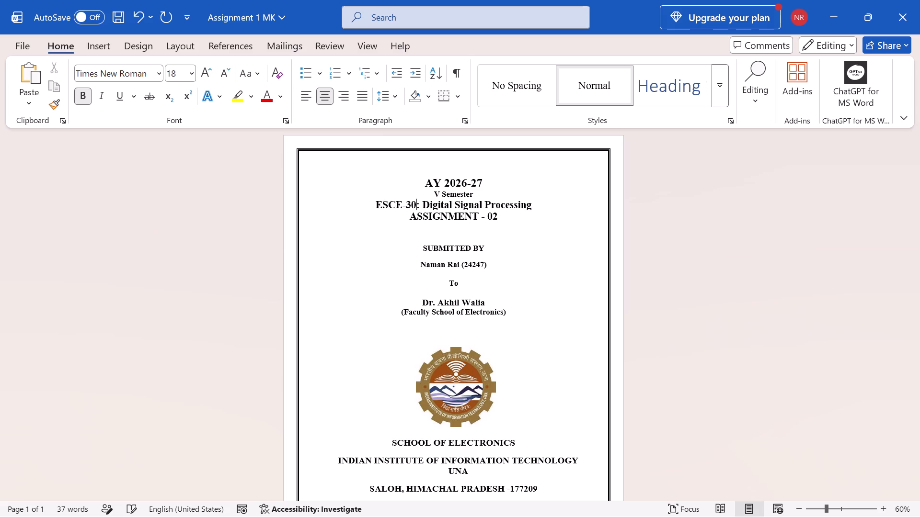
key(4)
Replace the course name after the course code on the cover page with "Fiber Optic Communication".
key(Right)
key(Right)
key(Right)
key(Right)
key(Right)
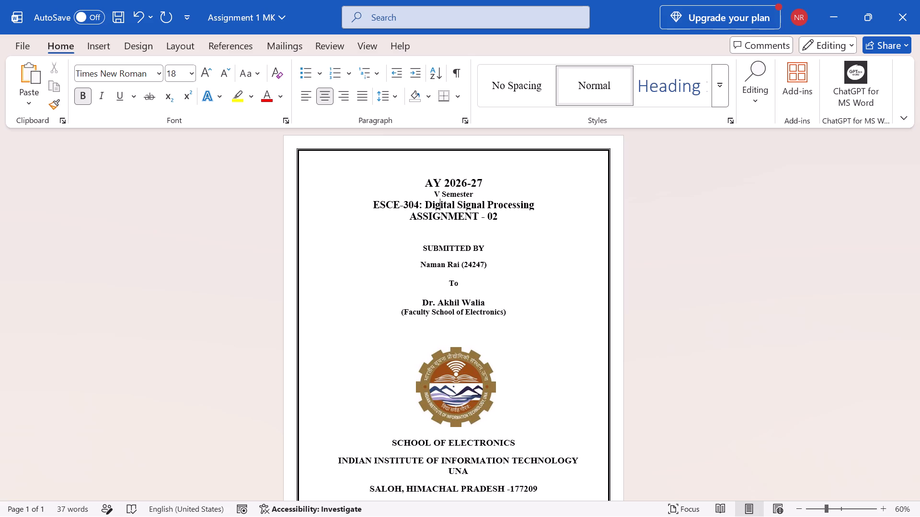
key(Right)
key(Right)
key(Right)
key(Right)
key(Right)
key(Right)
key(Right)
key(Right)
key(Right)
key(Right)
key(Right)
key(Right)
key(Right)
key(Right)
key(Right)
key(Right)
key(Right)
key(Right)
key(Right)
key(Right)
key(Right)
key(Right)
key(BackSpace)
key(BackSpace)
key(BackSpace)
key(BackSpace)
key(BackSpace)
key(BackSpace)
key(BackSpace)
key(BackSpace)
key(BackSpace)
key(BackSpace)
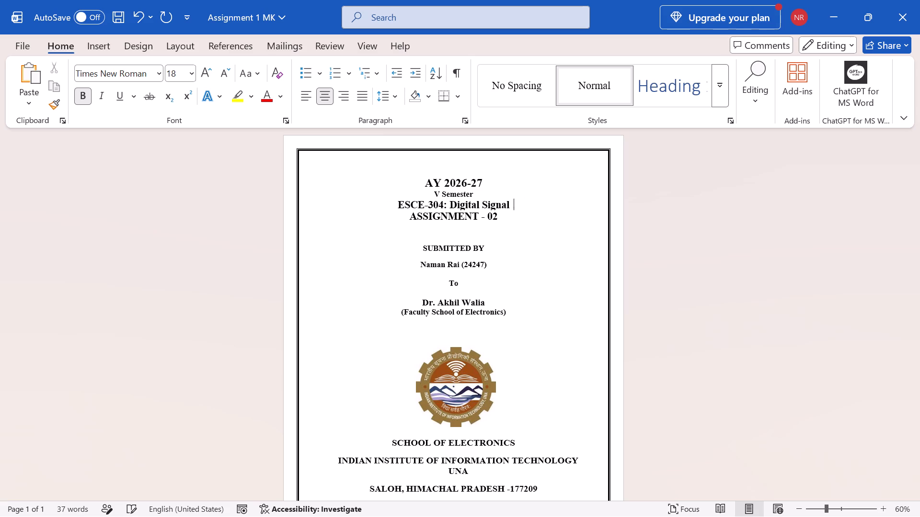
key(BackSpace)
key(BackSpace)
key(BackSpace)
key(BackSpace)
key(BackSpace)
key(BackSpace)
key(BackSpace)
key(BackSpace)
key(BackSpace)
key(BackSpace)
key(BackSpace)
key(BackSpace)
key(BackSpace)
key(BackSpace)
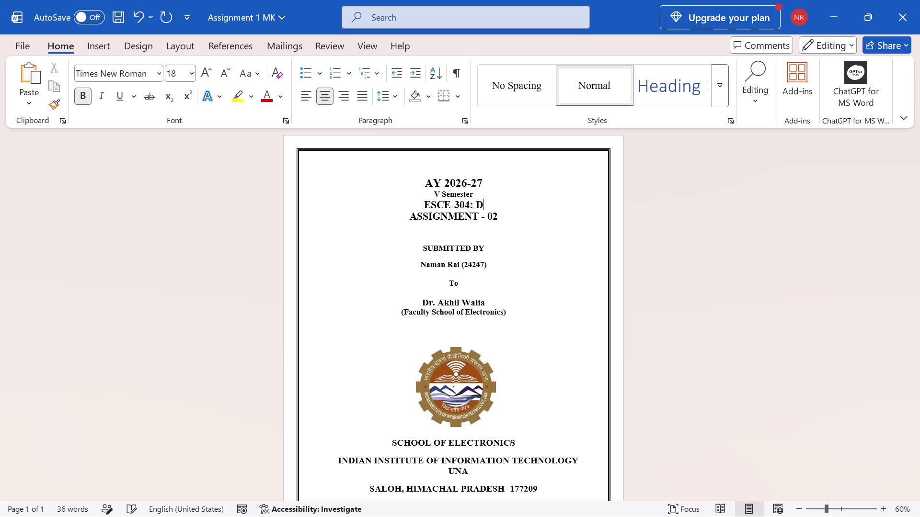
key(BackSpace)
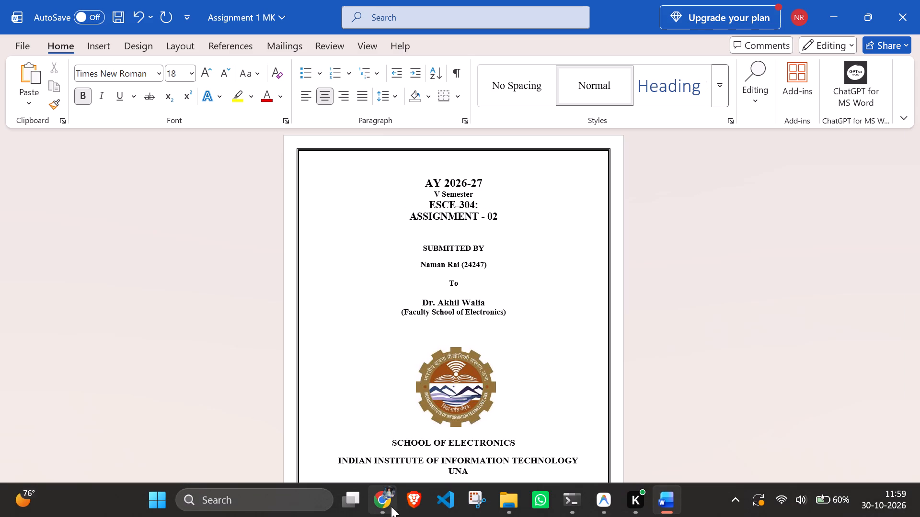
click(386, 502)
click(386, 502)
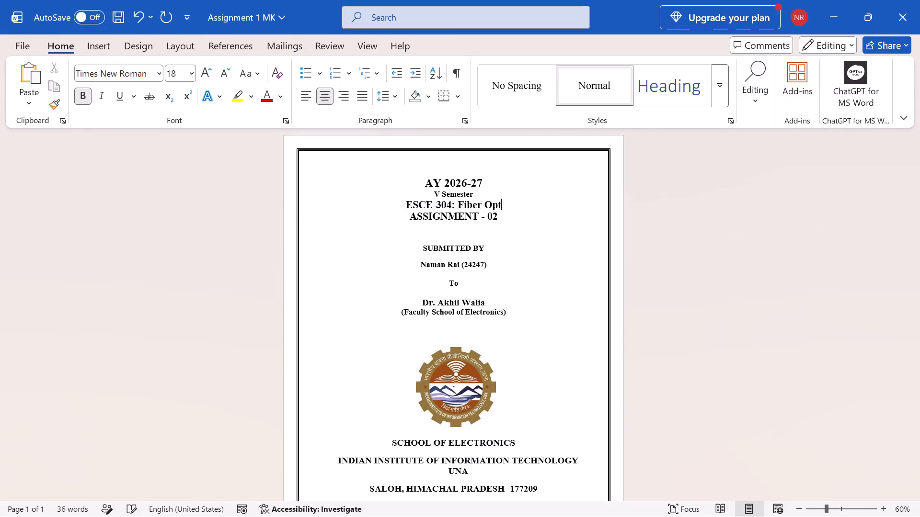
text(ommunication)
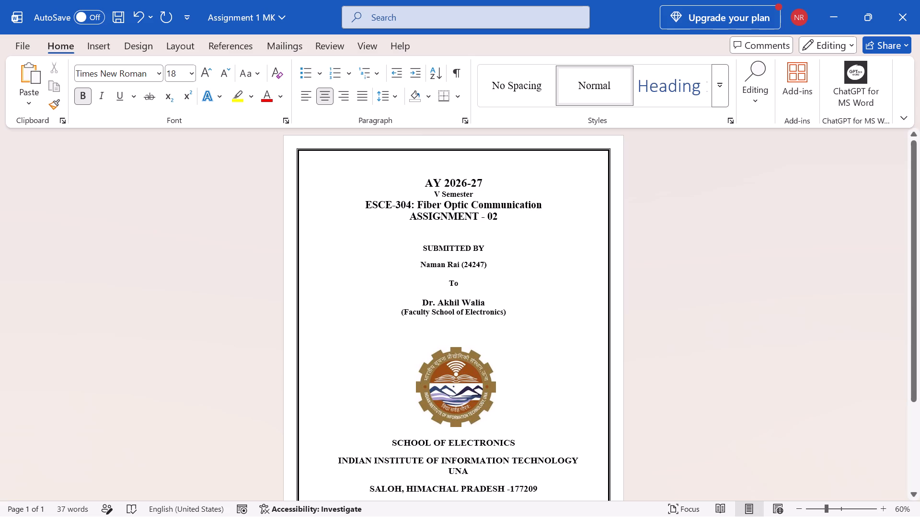
Review the whole cover page from the heading down to the bottom border.
scroll(471, 210, down, 1)
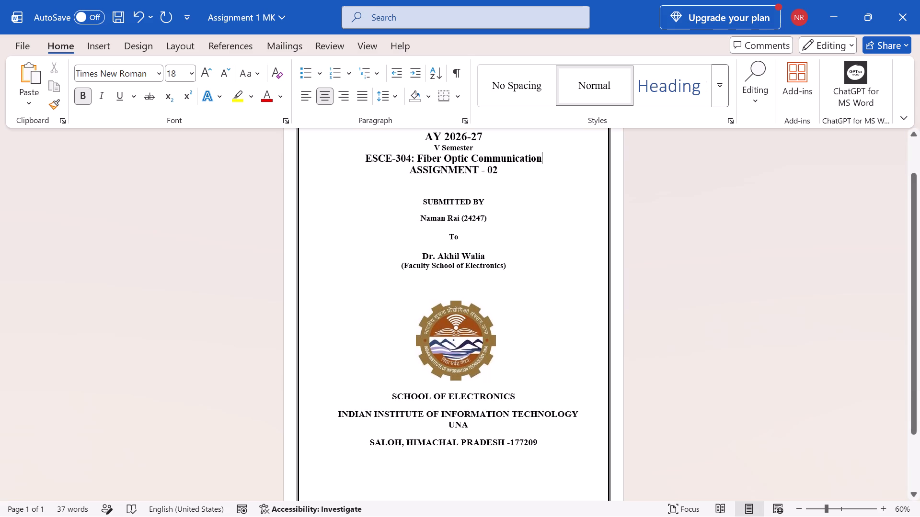
scroll(454, 362, down, 4)
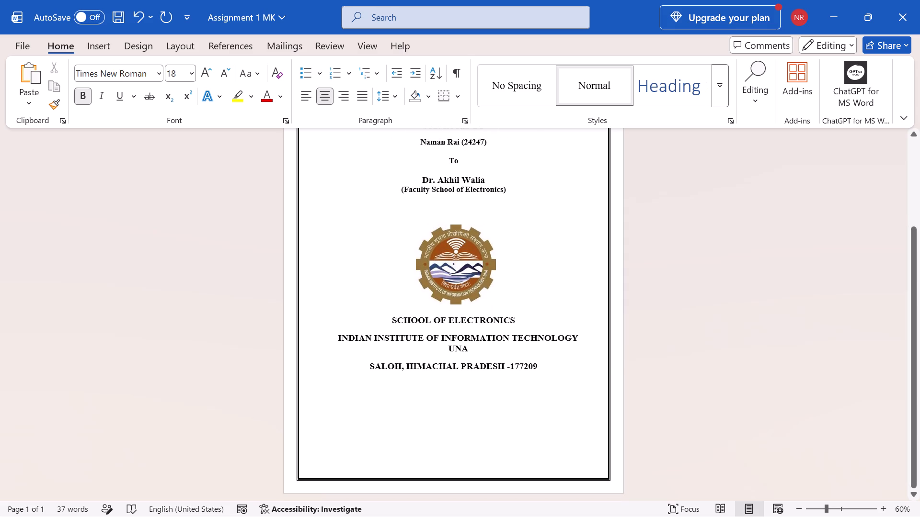
ctrl+scroll(550, 280, down, 1)
scroll(550, 280, up, 2)
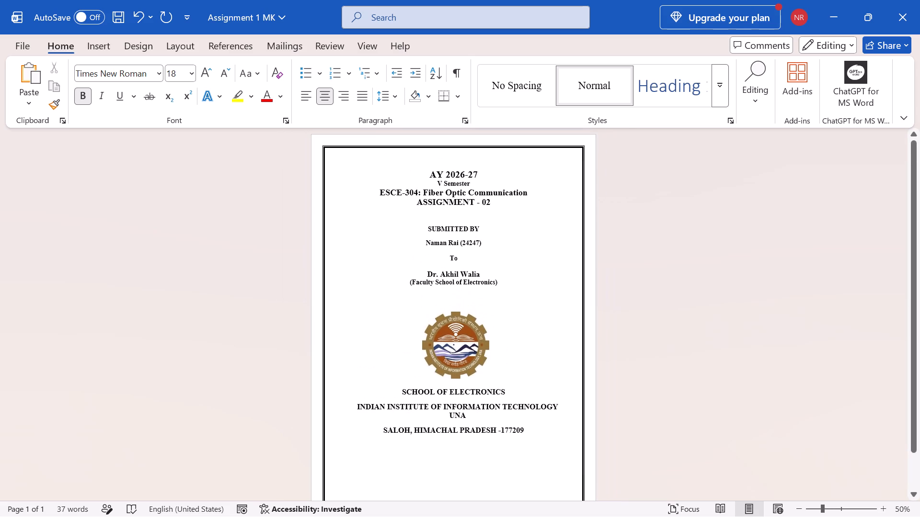
scroll(509, 263, down, 1)
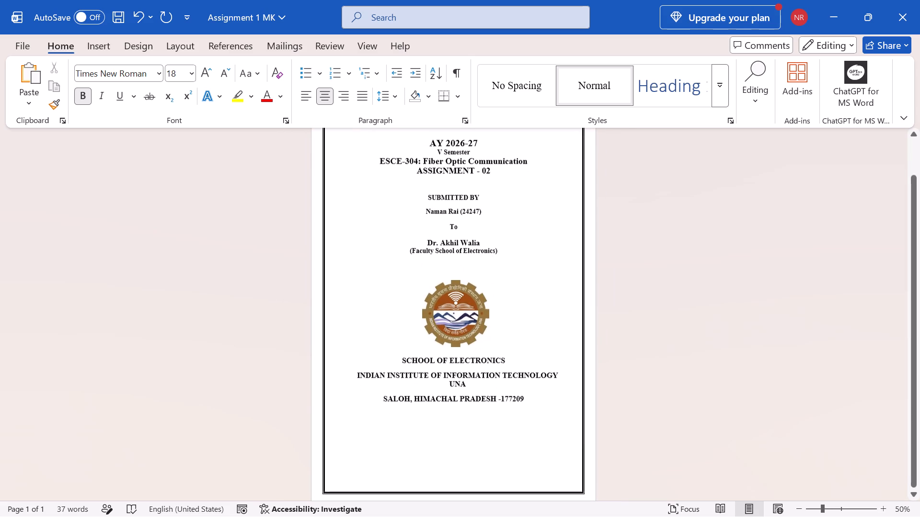
scroll(509, 263, down, 1)
scroll(509, 263, up, 1)
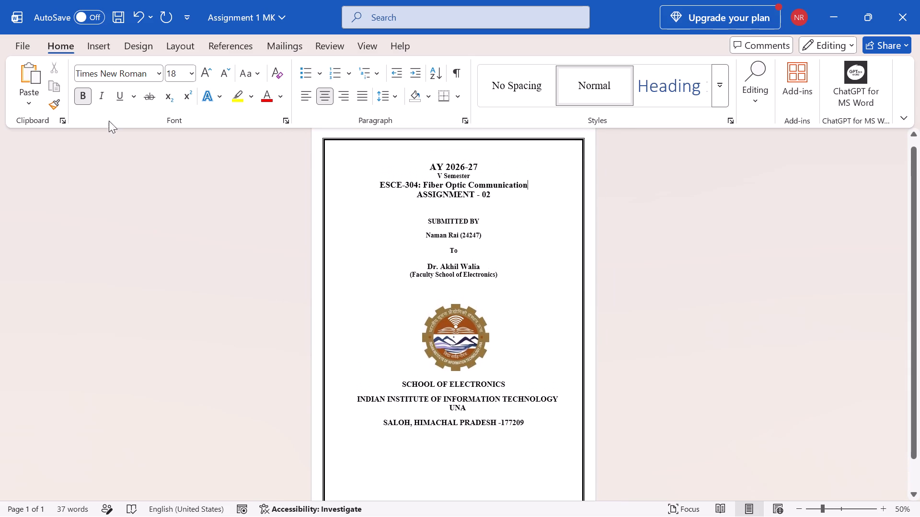
Open Save As for the cover page document and choose the SEM V folder on the Desktop as the destination.
click(14, 44)
click(68, 265)
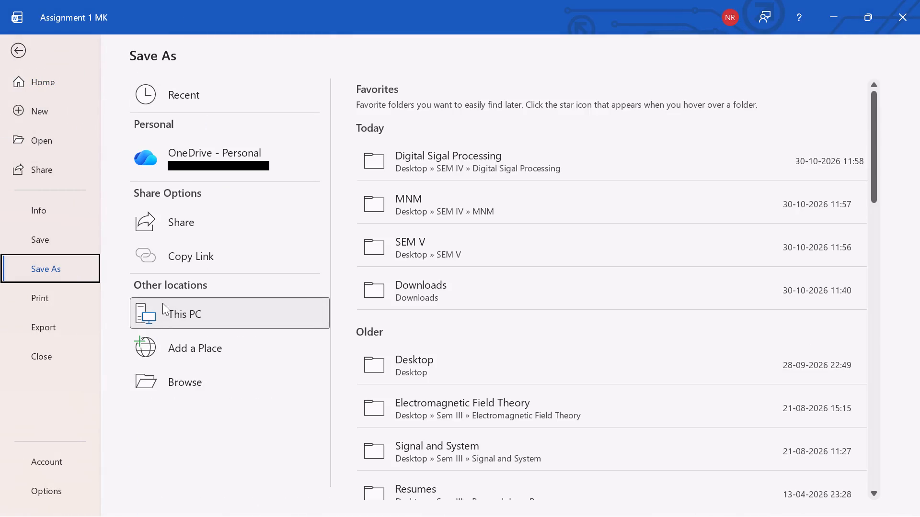
click(191, 375)
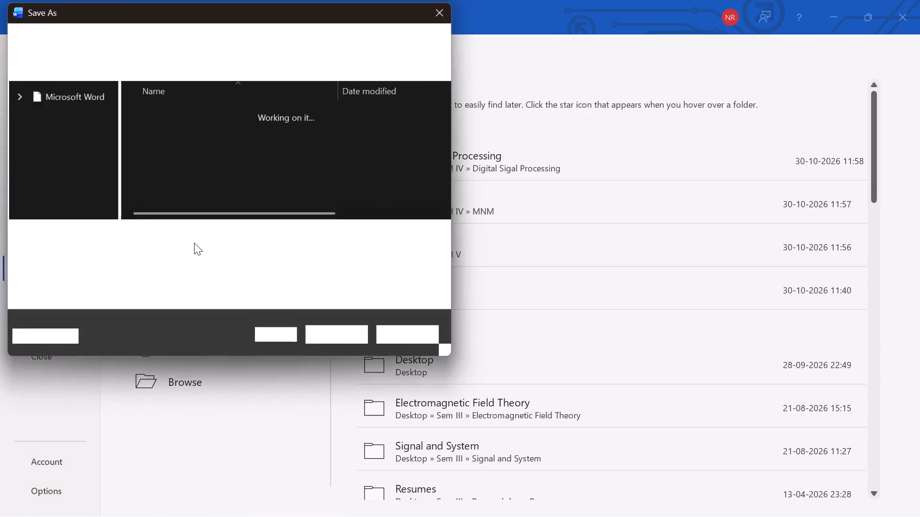
click(64, 155)
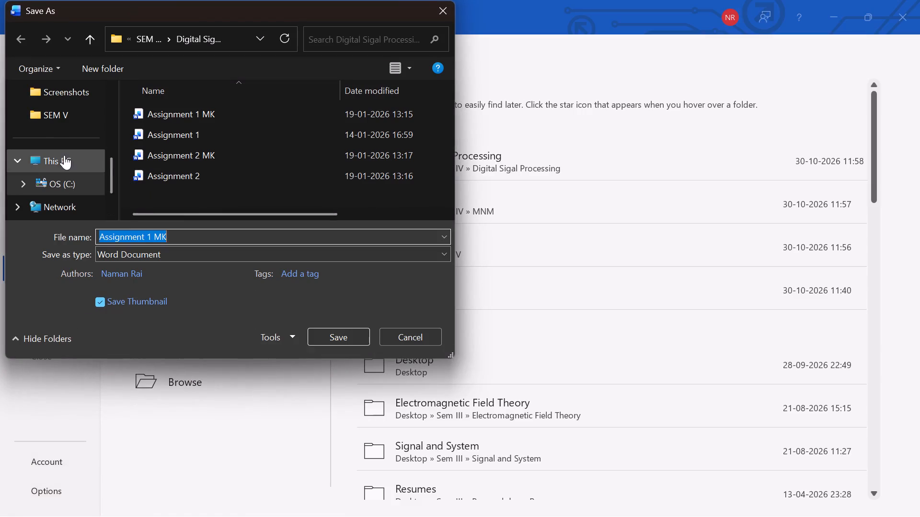
scroll(32, 146, up, 2)
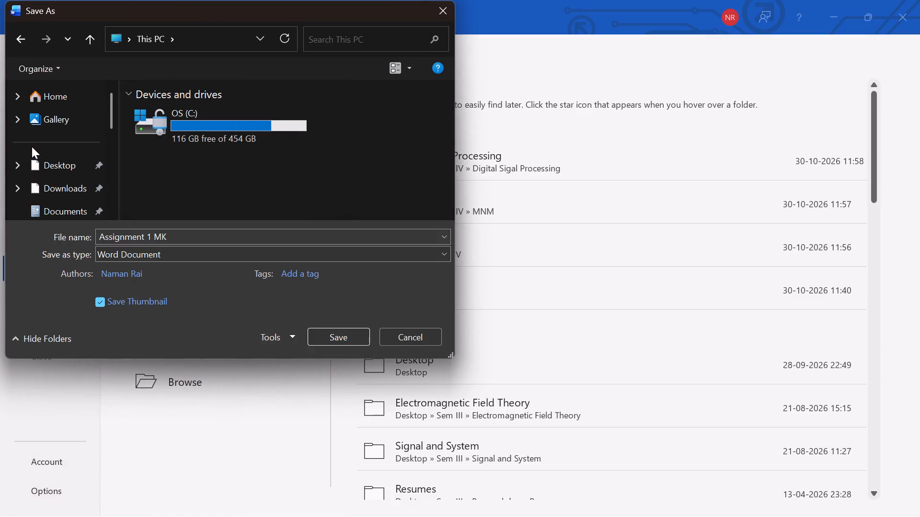
scroll(32, 146, up, 2)
scroll(55, 184, down, 1)
click(56, 142)
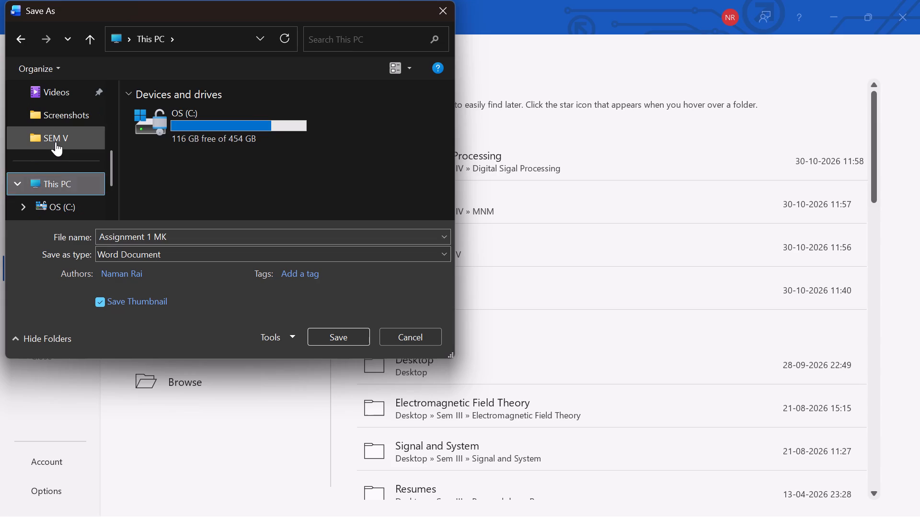
Change the file name to "Assignment 2 NR Front Page" and save the copy as a Word document.
click(170, 238)
click(170, 238)
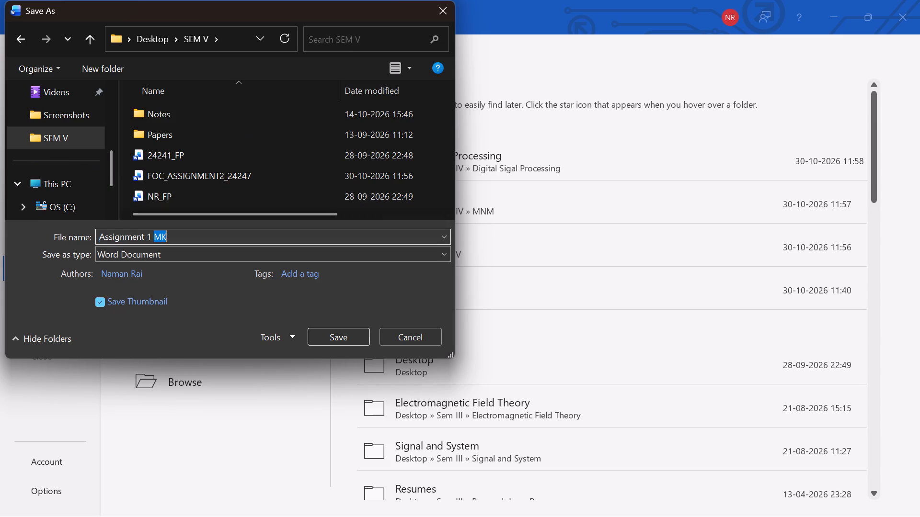
click(148, 236)
click(152, 236)
key(BackSpace)
key(2)
key(Right)
key(Right)
key(Right)
key(Right)
key(Right)
key(Right)
key(Right)
key(Right)
key(Right)
key(BackSpace)
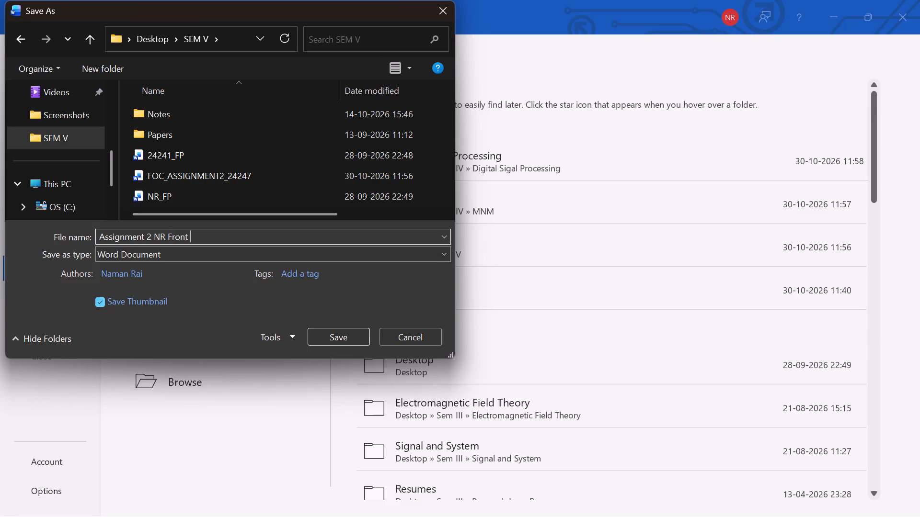
text(age)
key(Return)
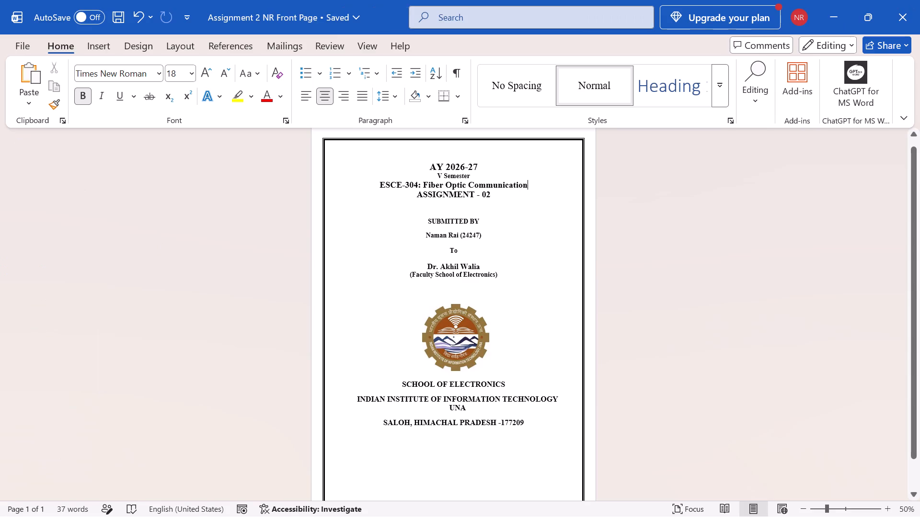
Save the cover page as a PDF named "Assignment 2 NR Front Page" in the SEM V folder.
click(17, 40)
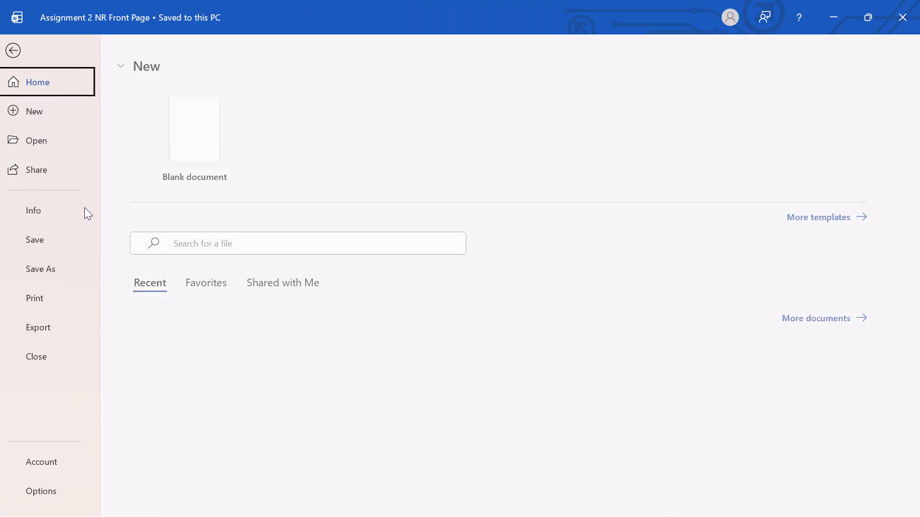
click(34, 269)
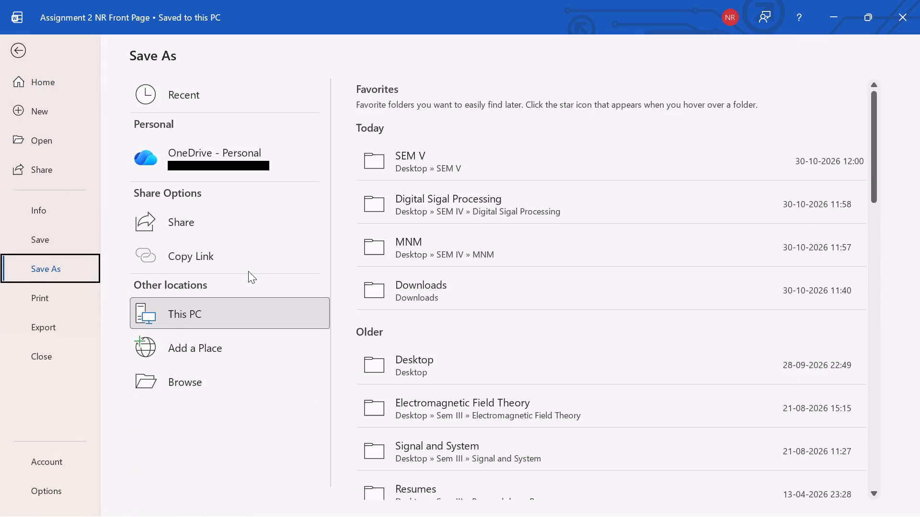
click(500, 161)
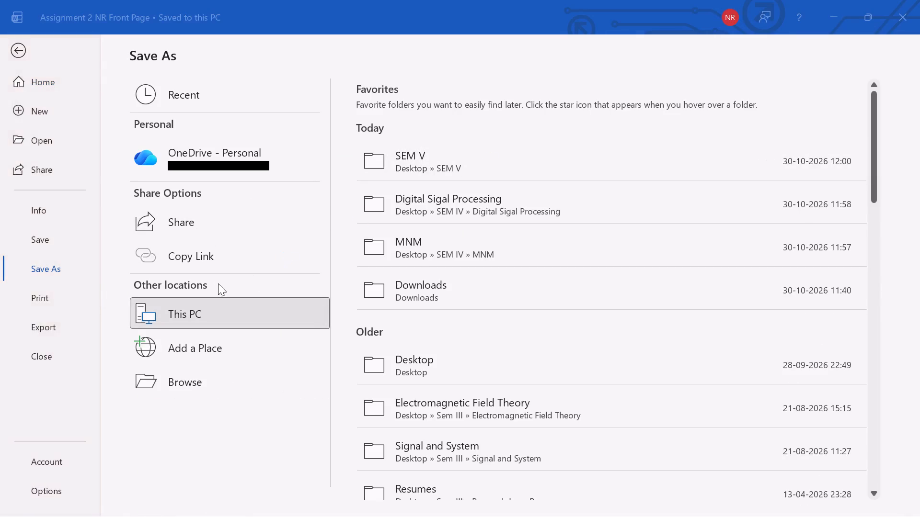
click(163, 254)
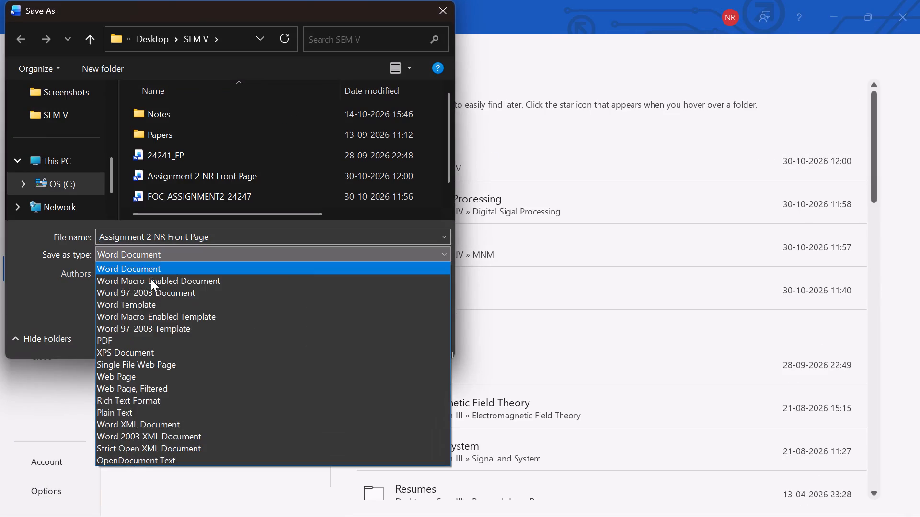
click(119, 337)
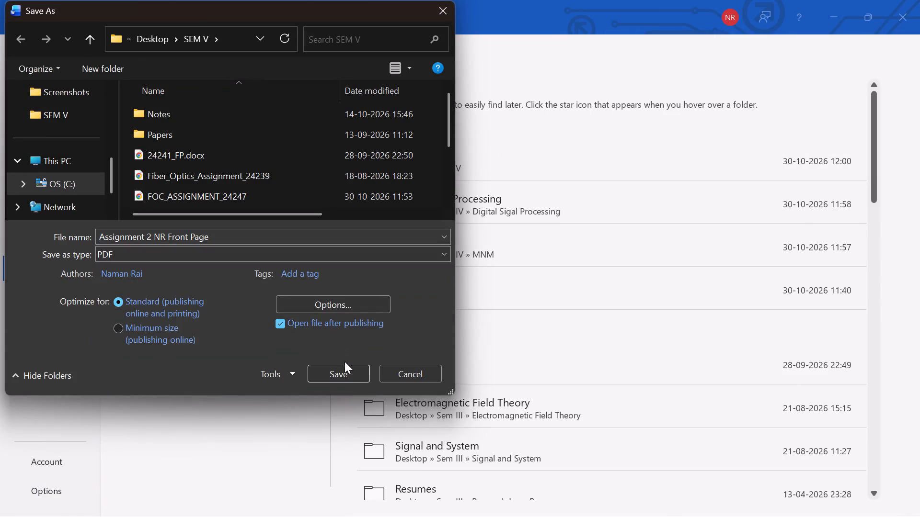
click(340, 373)
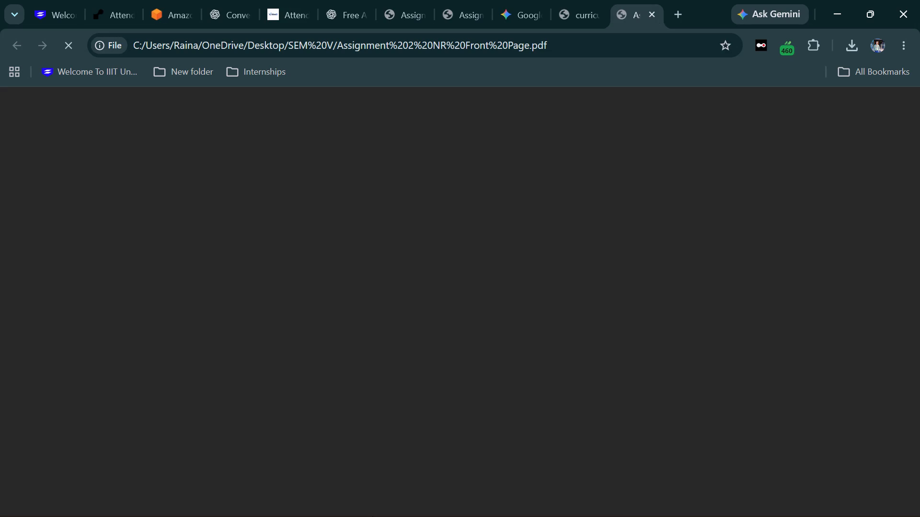
Switch to File Explorer, go to the SEM V folder on the Desktop and open the NR_FP PDF.
click(506, 513)
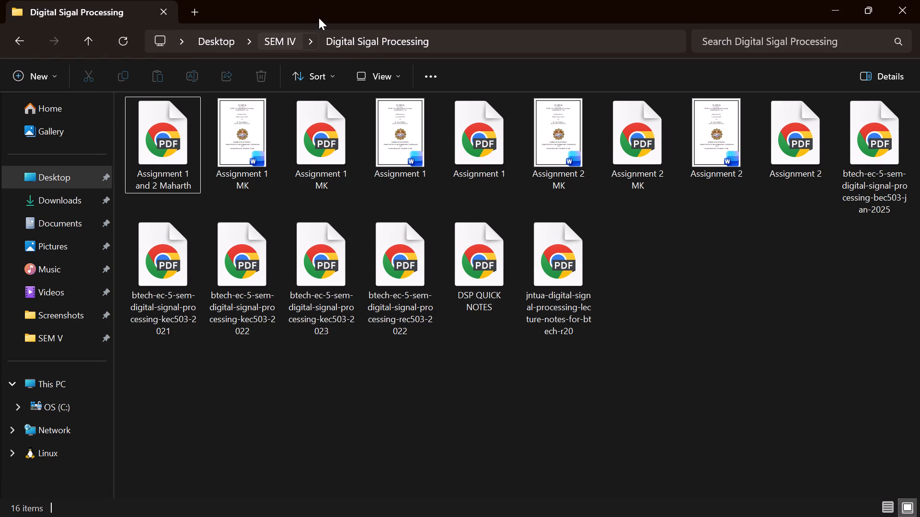
click(267, 39)
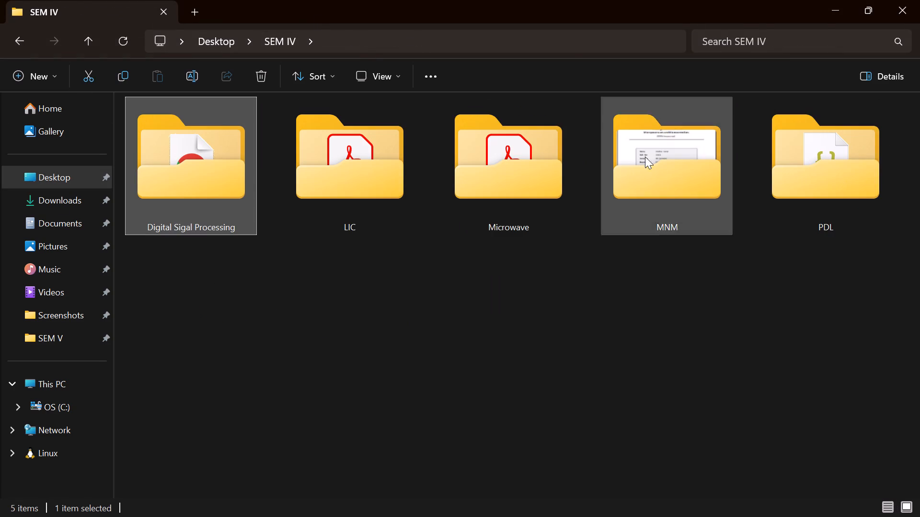
click(227, 41)
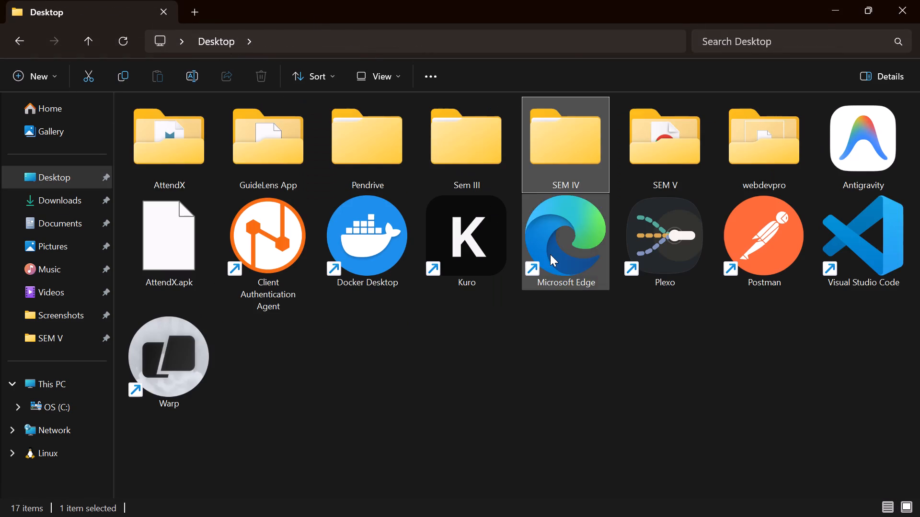
double_click(660, 164)
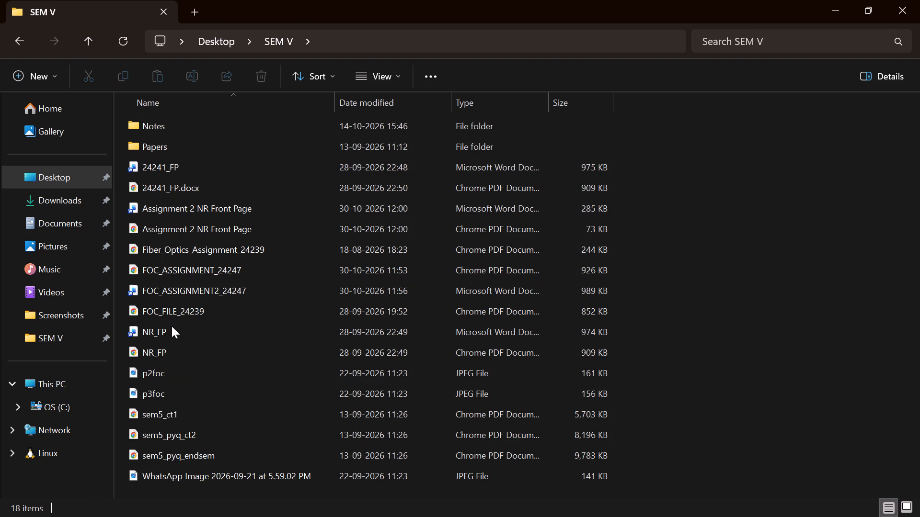
double_click(164, 345)
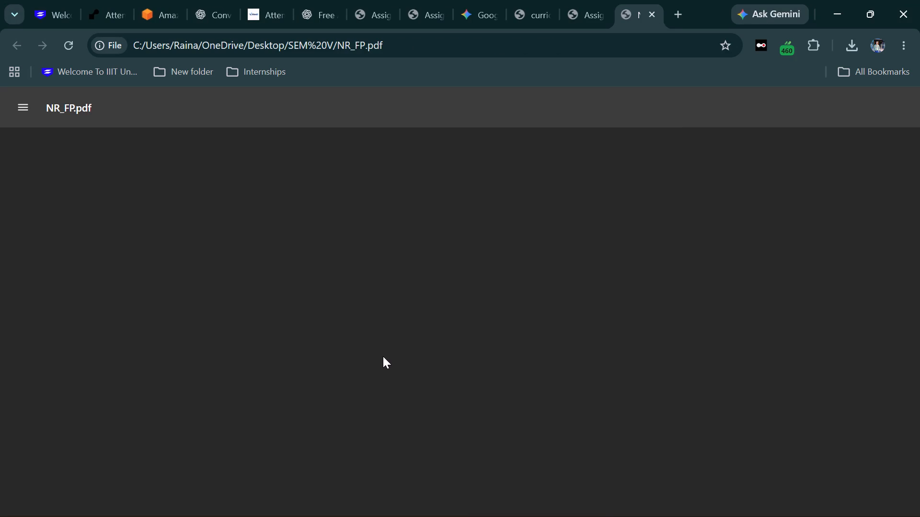
scroll(383, 356, down, 1)
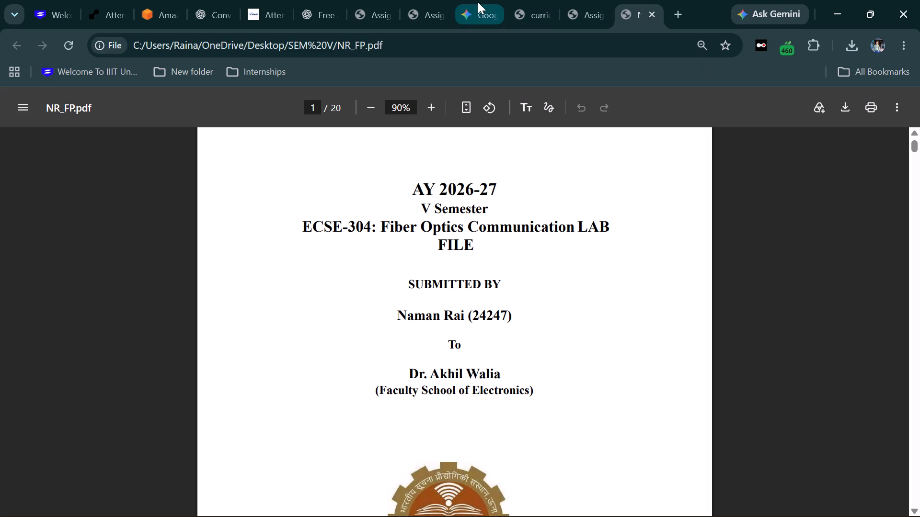
Close the curriculum PDF and compare the course code and name in the front page PDF with those in NR_FP.pdf.
click(534, 8)
click(543, 12)
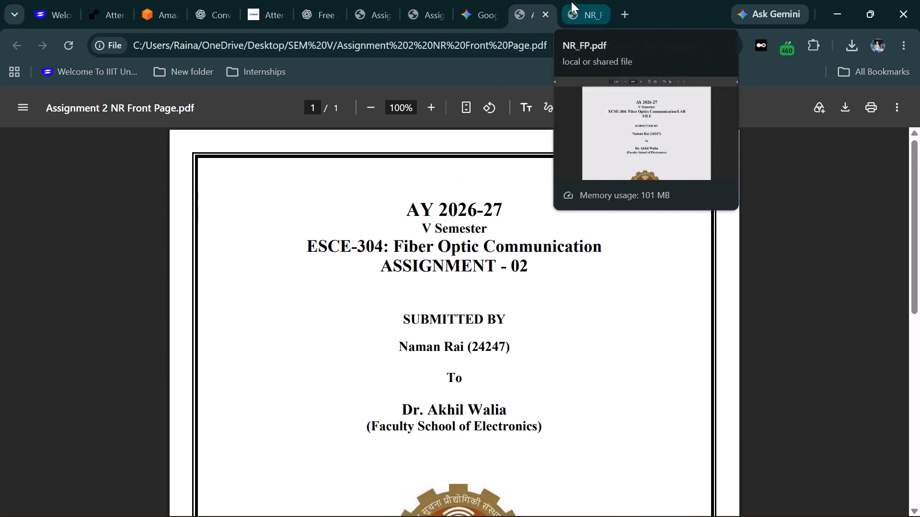
click(571, 2)
click(530, 0)
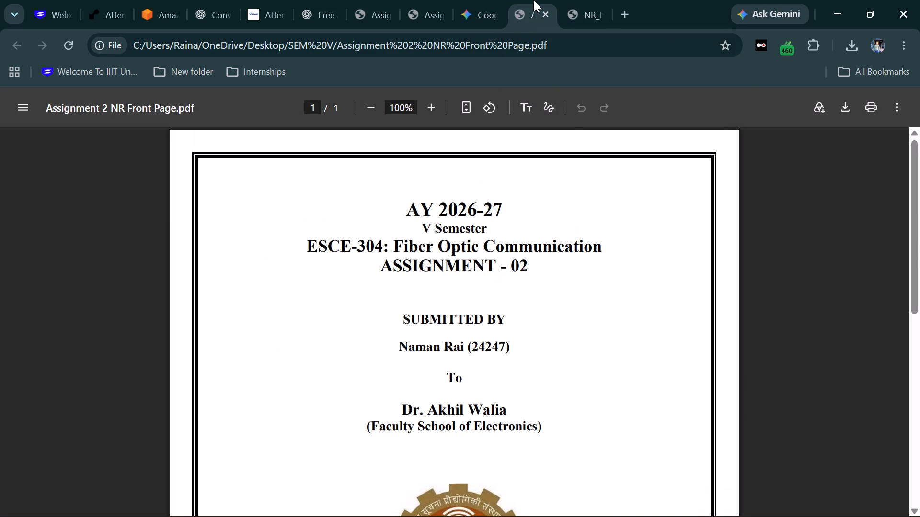
click(646, 0)
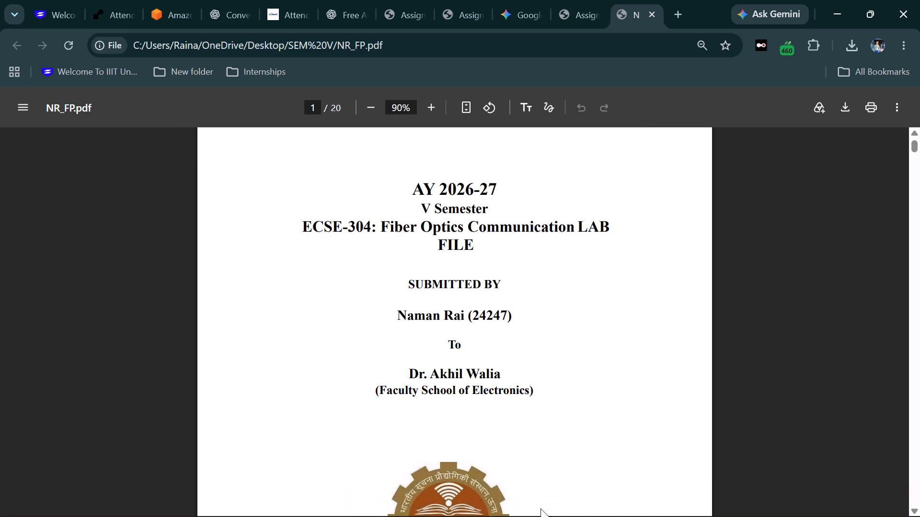
click(580, 0)
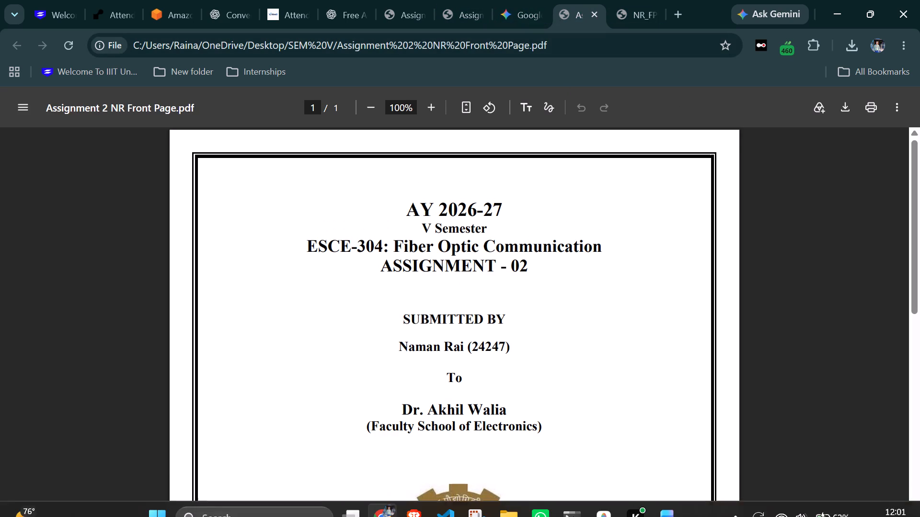
Switch to the front page document in Word and correct the course code on the cover page to ECSE-304.
click(665, 506)
ctrl+scroll(437, 173, up, 3)
click(368, 188)
click(360, 185)
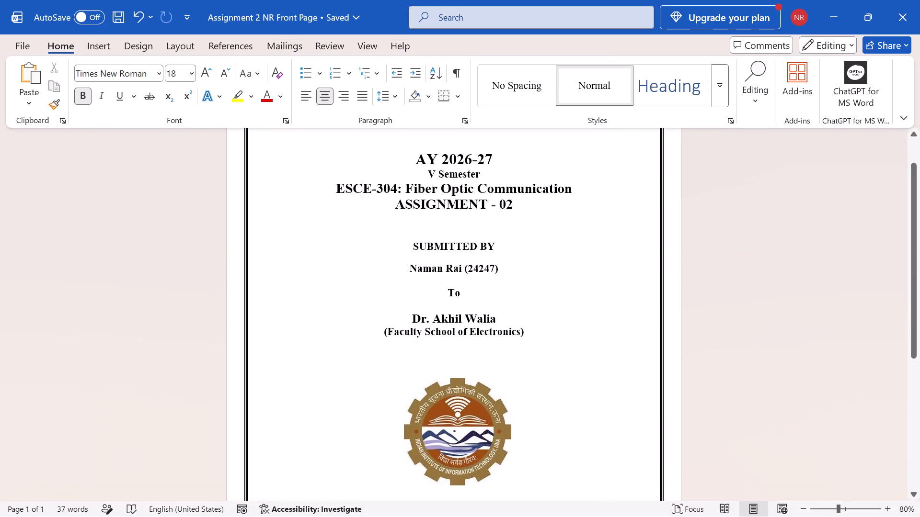
key(BackSpace)
key(BackSpace)
text(CS)
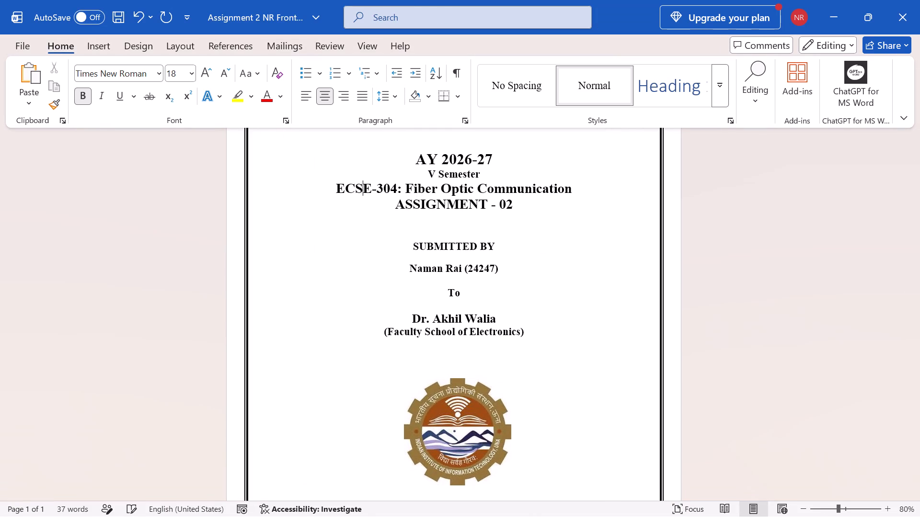
Save the corrected cover page as the Word document "Assignment 2 NR Front Page" in the SEM V folder.
click(24, 45)
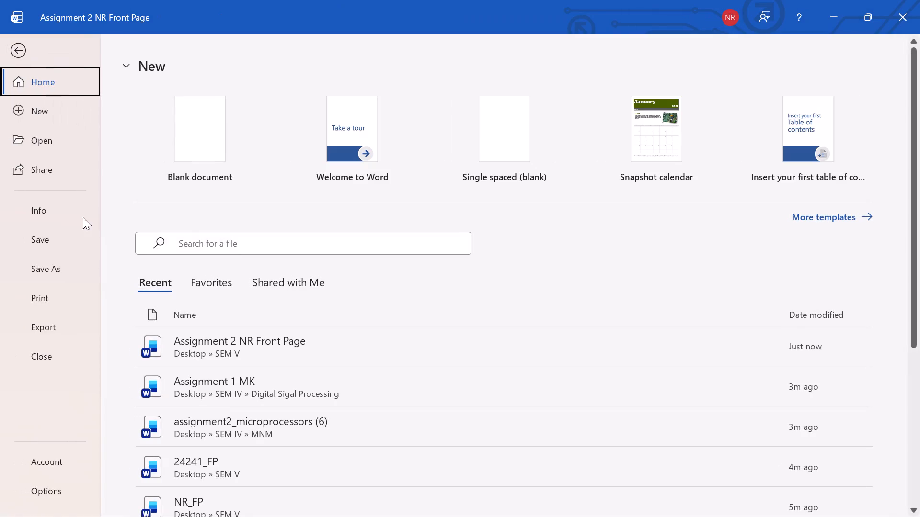
click(57, 260)
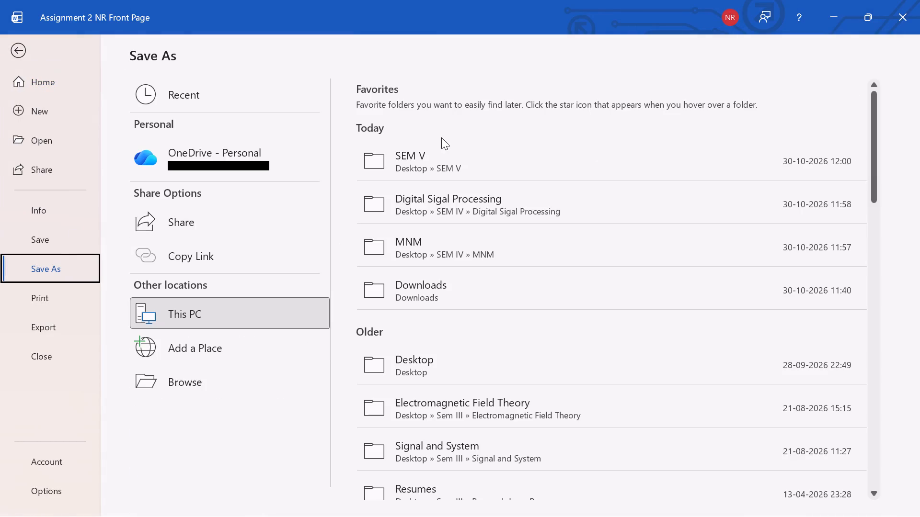
click(441, 140)
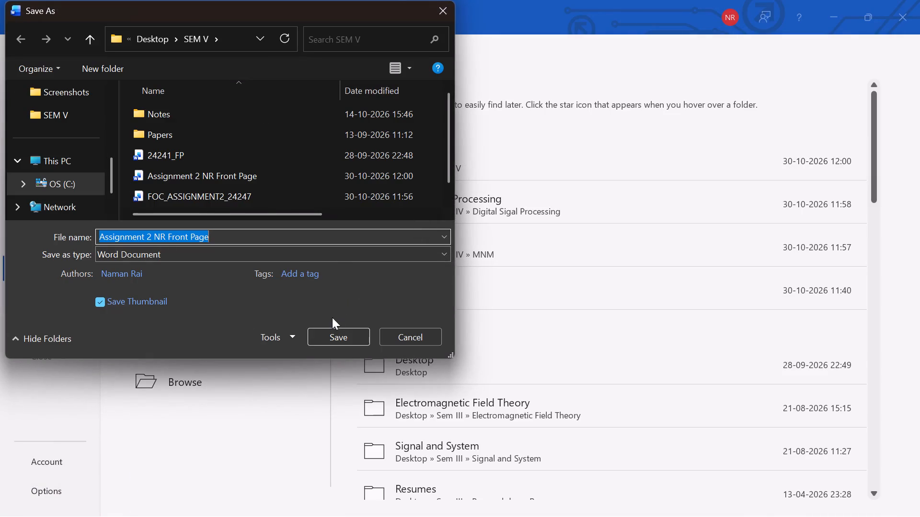
click(327, 331)
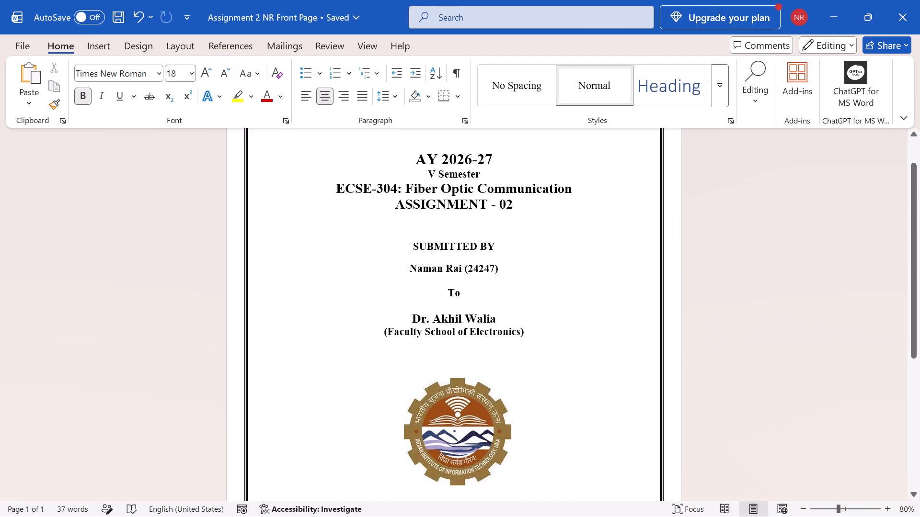
Save the cover page as the PDF "Assignment 2 NR Front Page" in the SEM V folder, replacing the existing PDF.
click(28, 48)
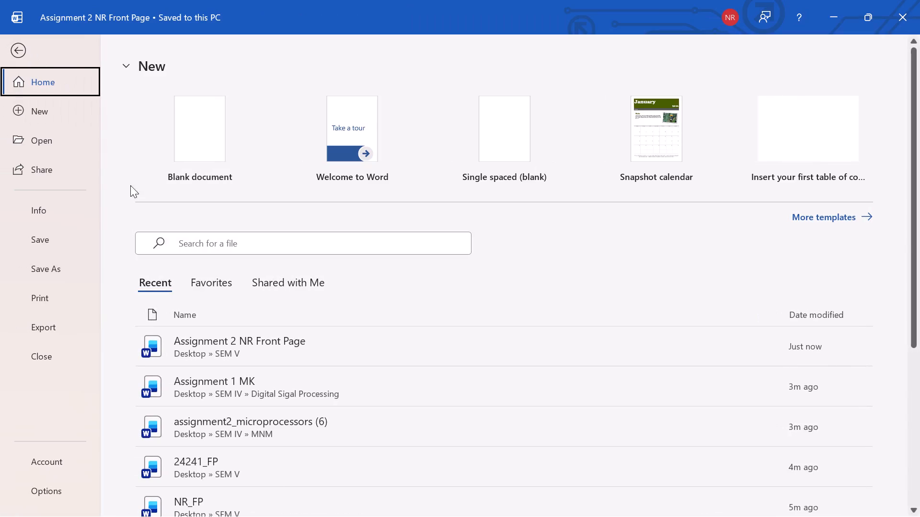
click(68, 269)
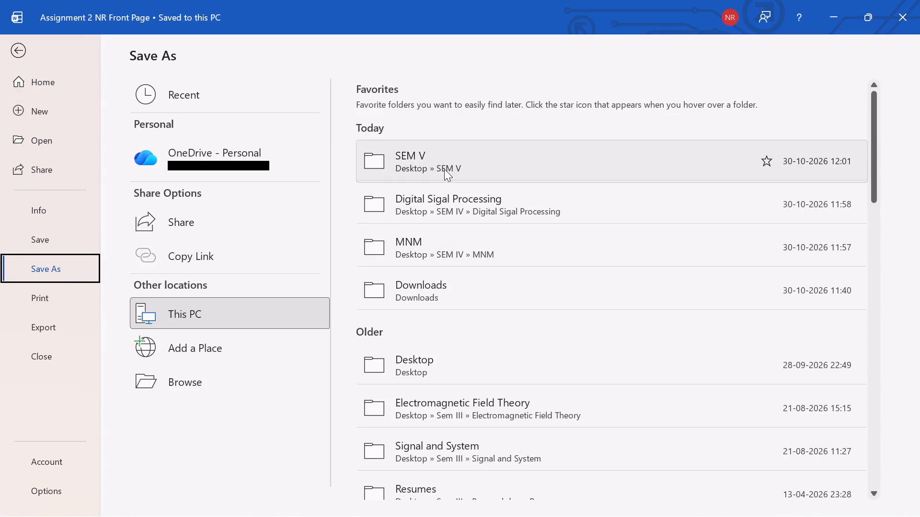
click(444, 169)
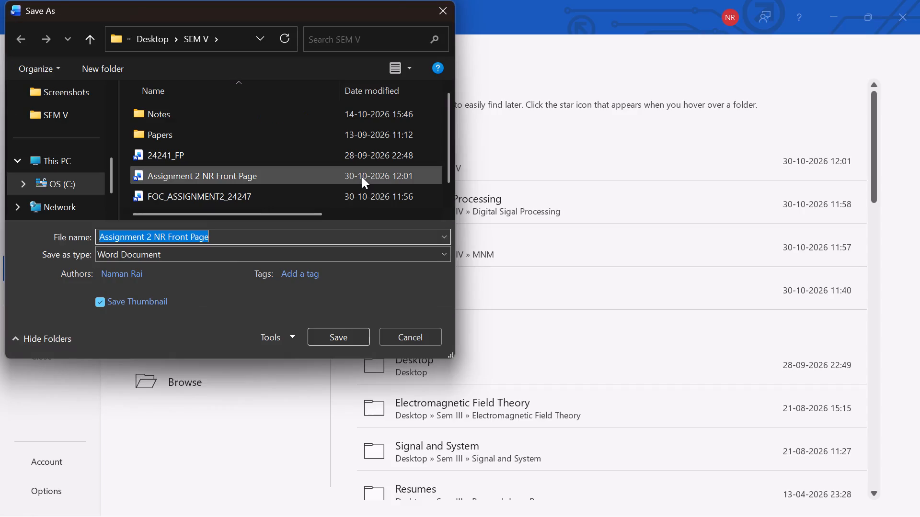
click(222, 253)
click(127, 339)
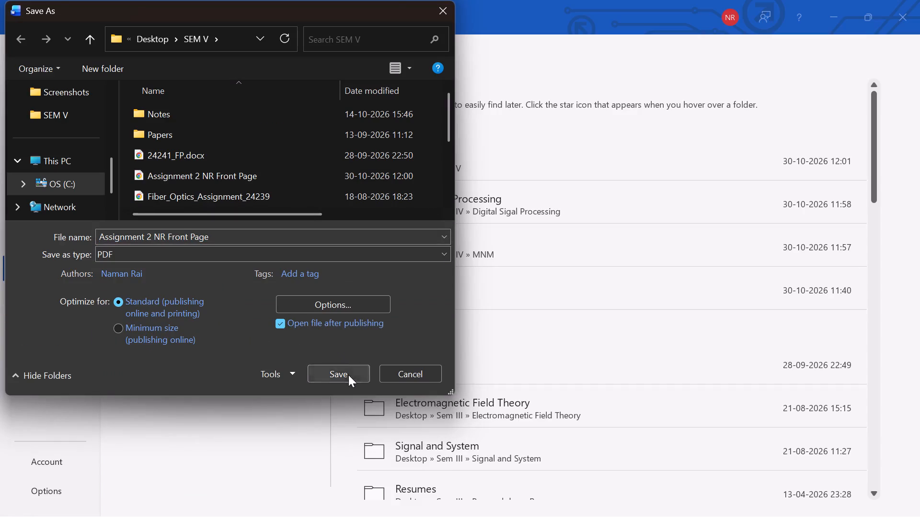
click(348, 375)
click(271, 242)
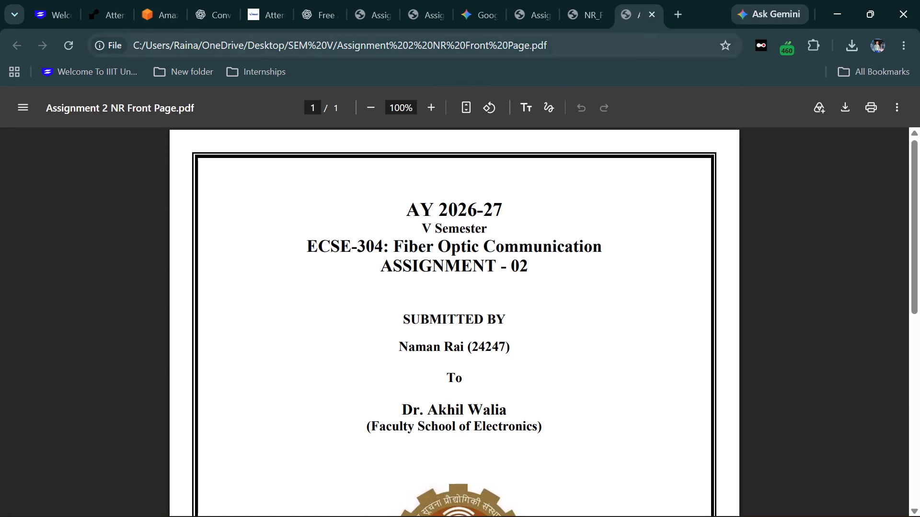
Close the NR_FP PDF in Chrome, keeping the new front page PDF open.
click(592, 2)
click(593, 11)
click(598, 13)
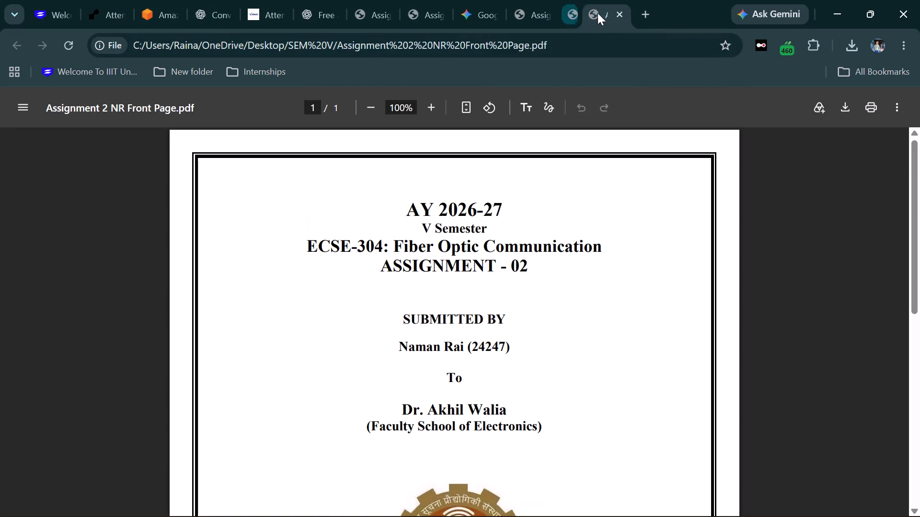
click(672, 504)
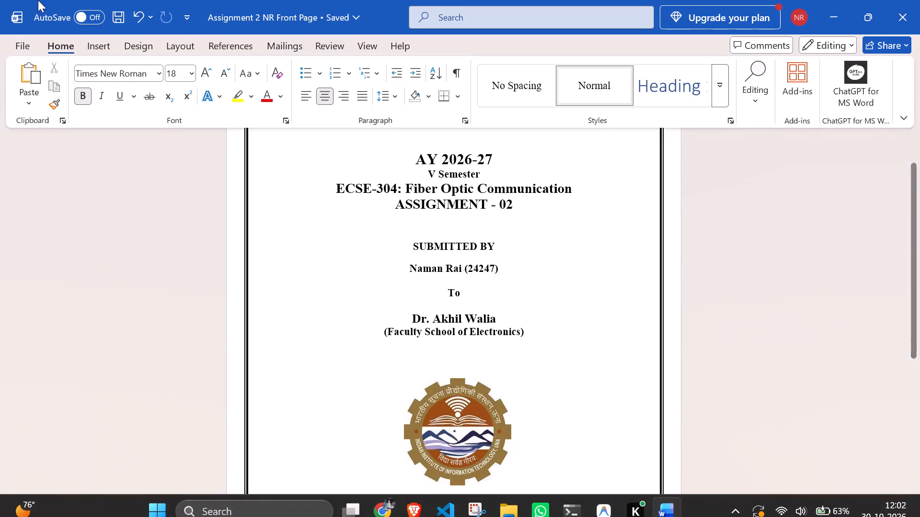
click(19, 50)
click(75, 265)
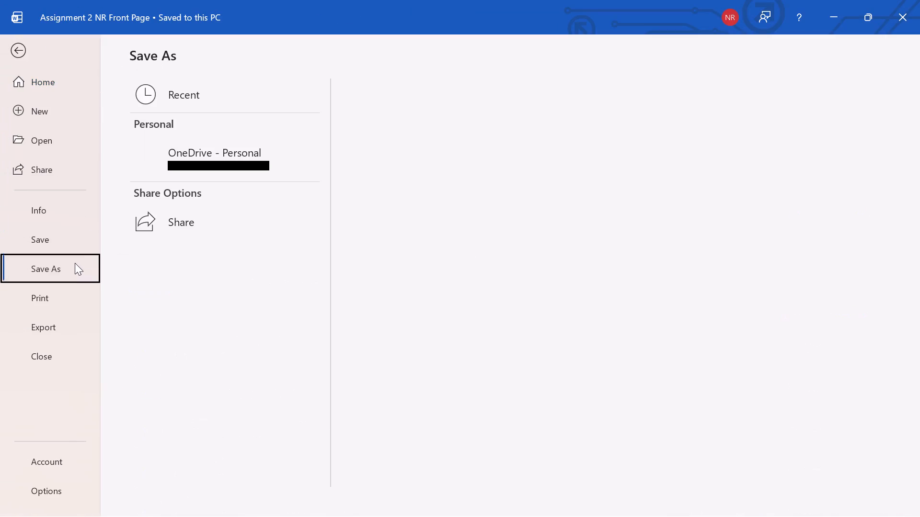
click(226, 101)
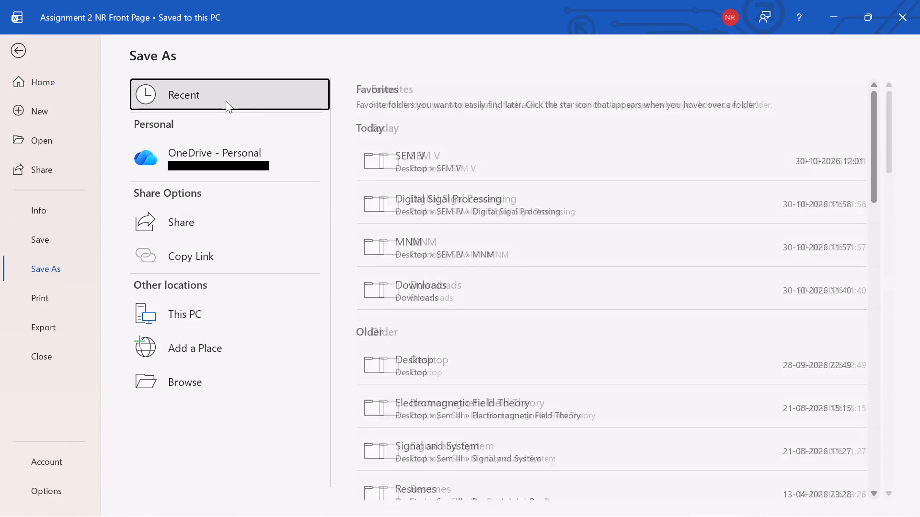
click(382, 153)
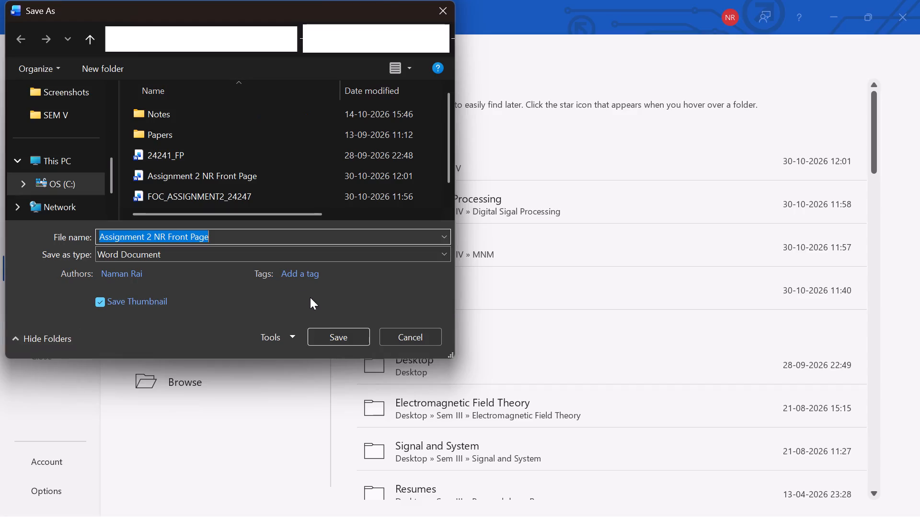